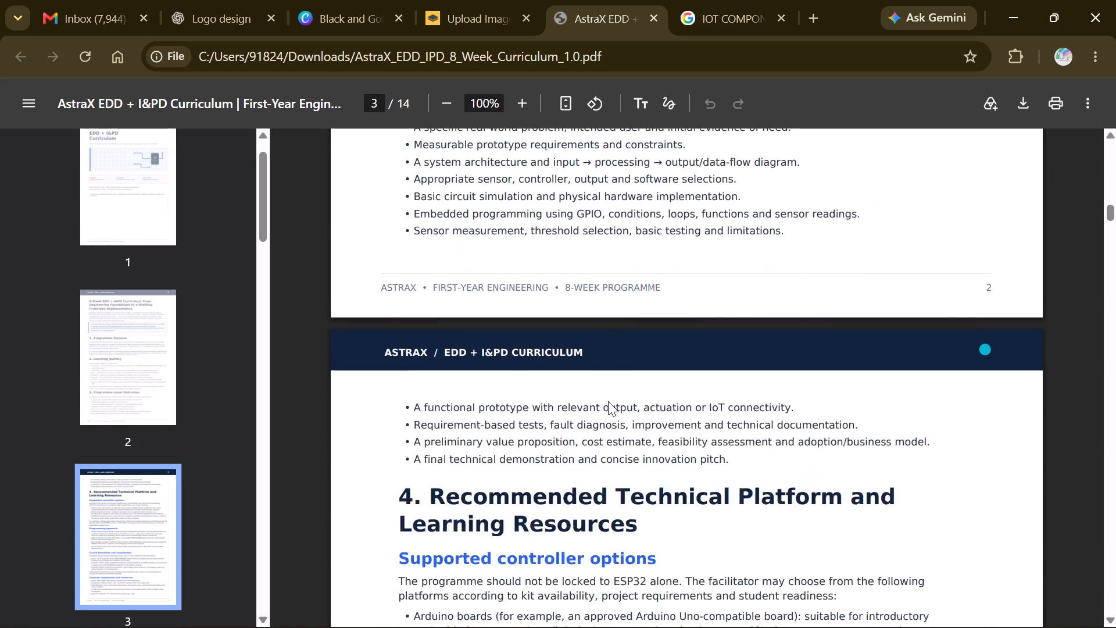
Read through the AstraX EDD + I&PD curriculum PDF from the programme outcomes on page 3 through the Week 2 section.
scroll(608, 401, "down", 3)
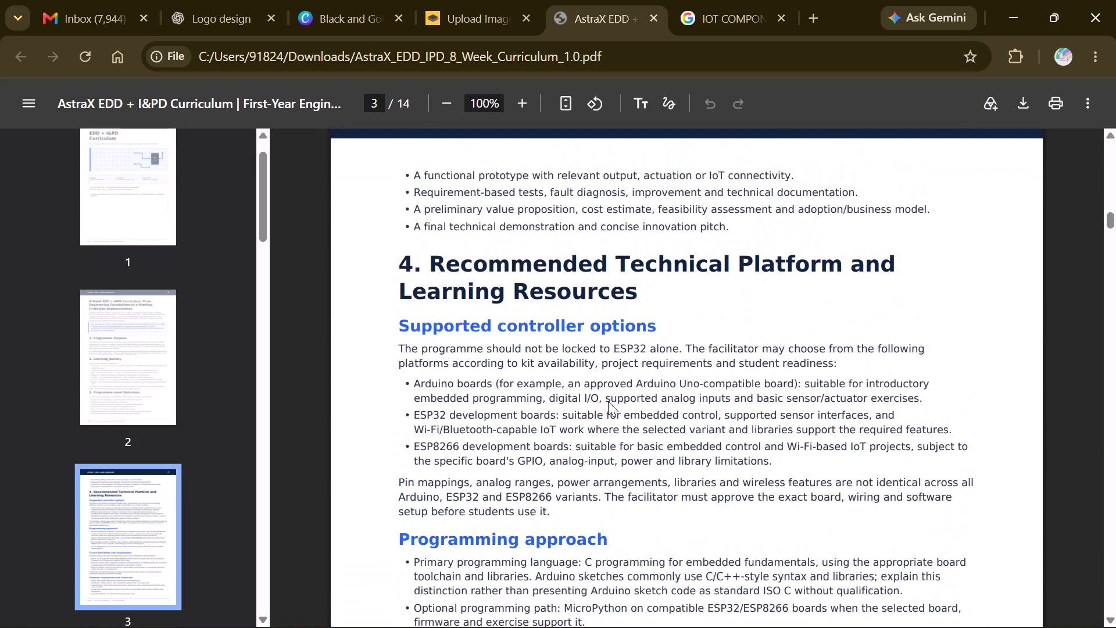
scroll(608, 401, "down", 10)
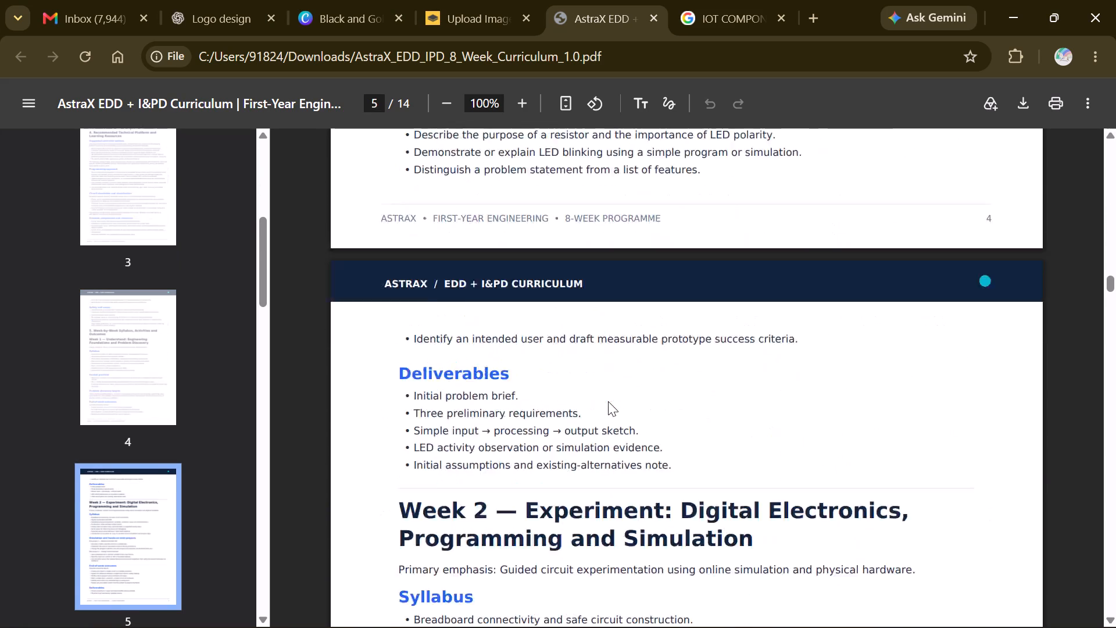
scroll(608, 401, "down", 1)
Switch to the Google image results for IoT components with empty name boxes and look through the pictures.
left_click(726, 11)
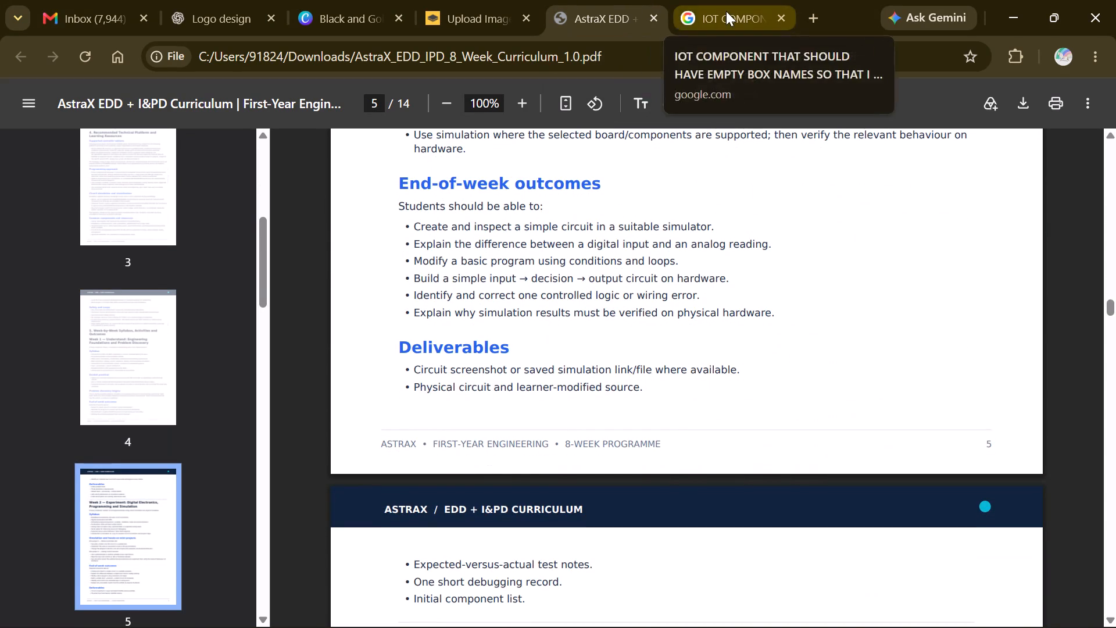
scroll(542, 381, "down", 1)
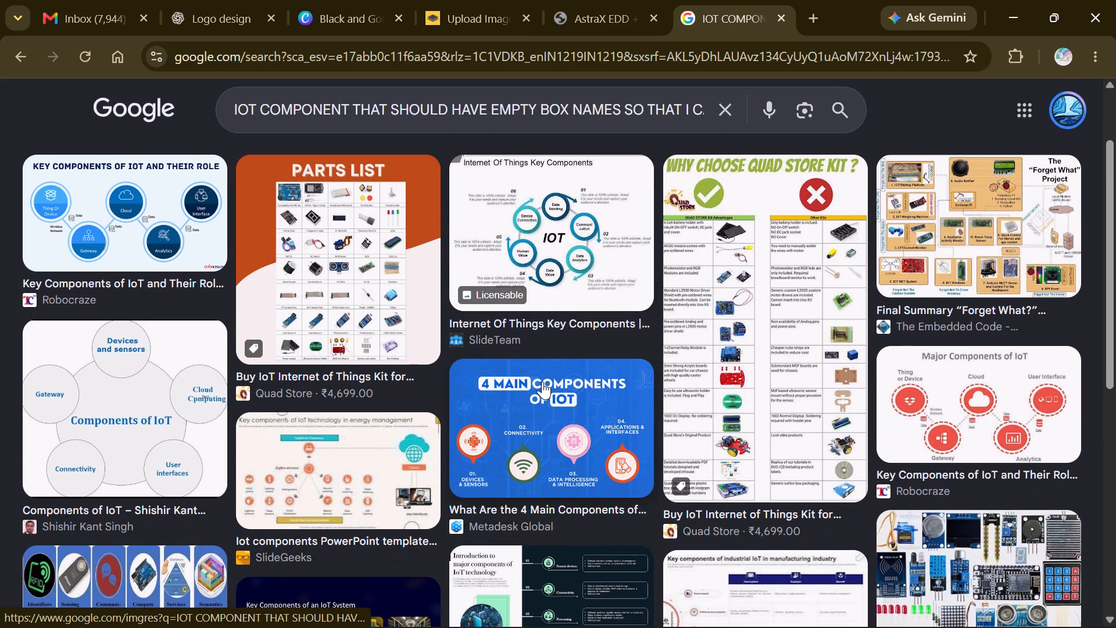
Examine the IoT component image results for a diagram suited to the presentation.
scroll(542, 381, "down", 1)
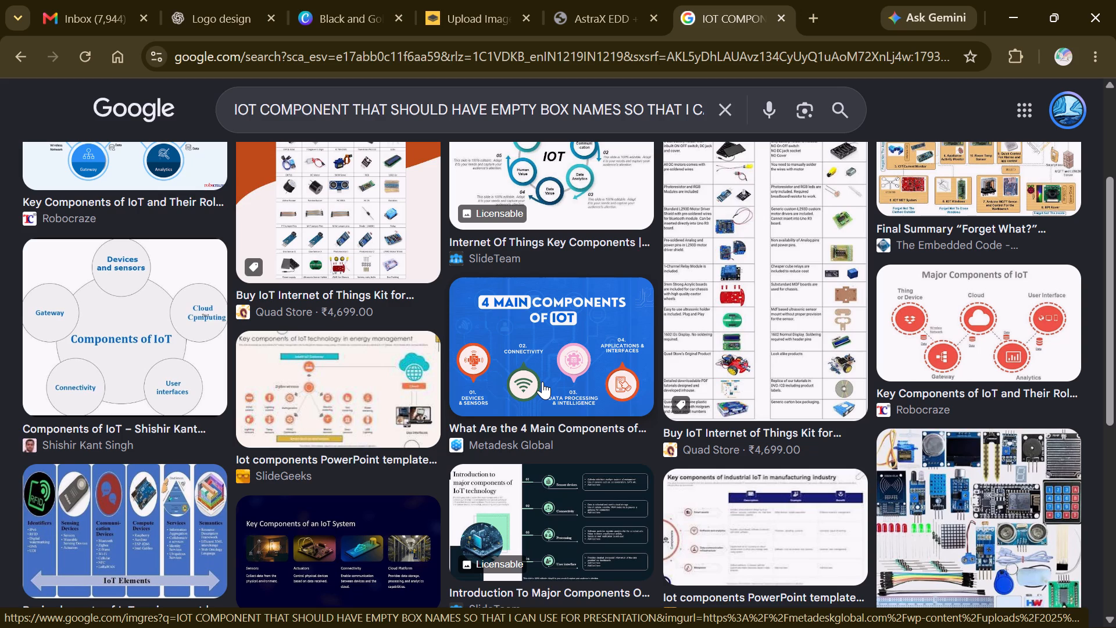
Look up "trauma meaning in telugu" in a separate browser tab and close that tab.
left_click(800, 19)
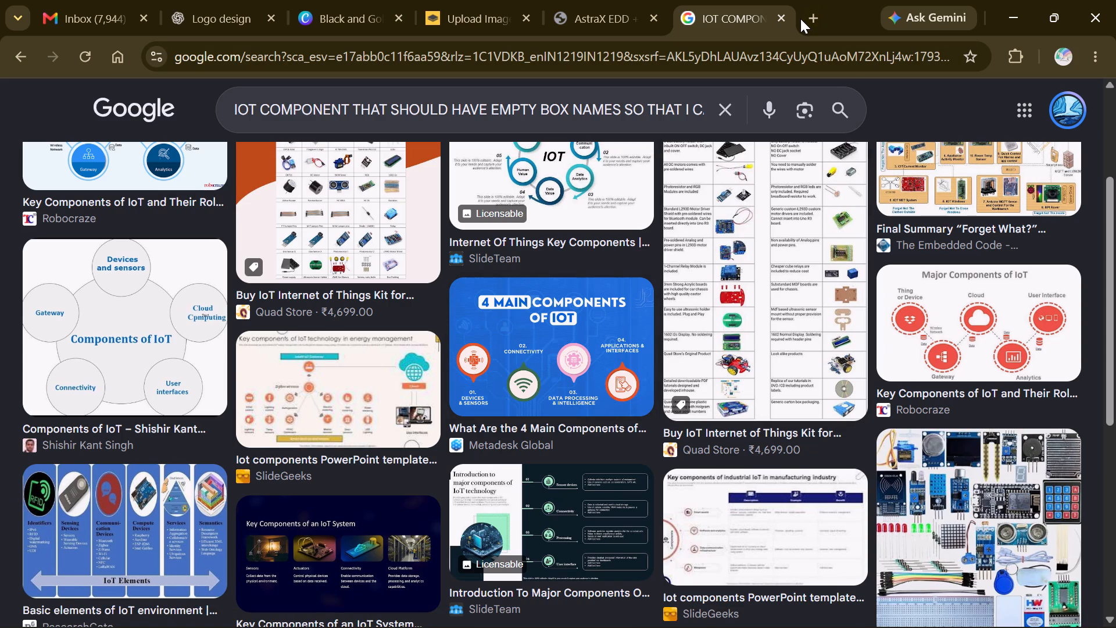
left_click(813, 19)
type("traum")
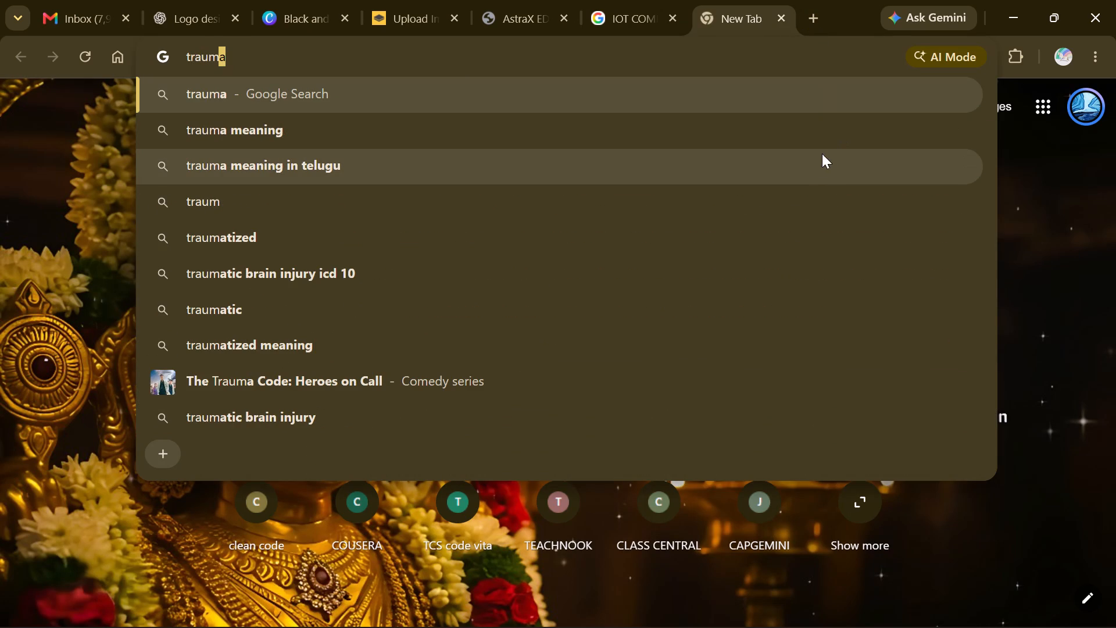
left_click(804, 157)
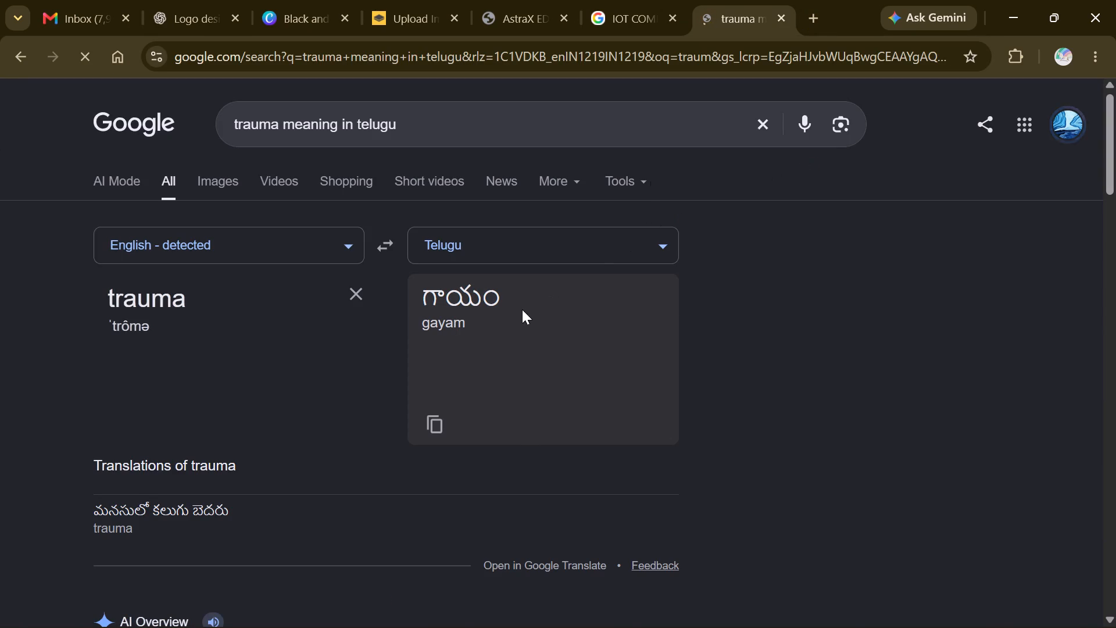
left_click(782, 22)
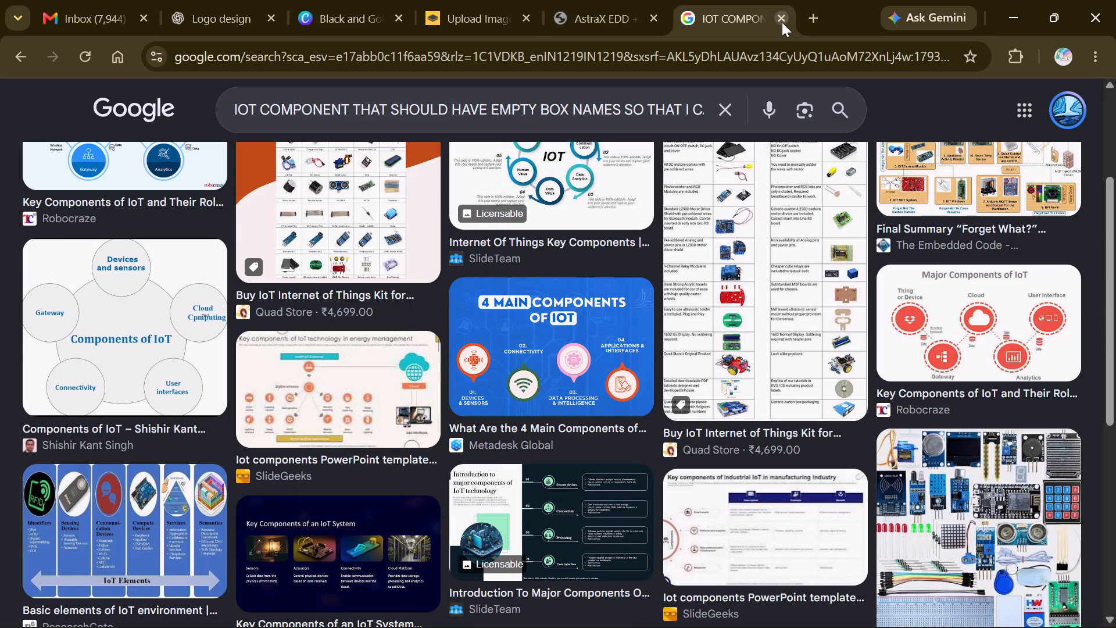
Examine the remaining IoT component image results for a diagram with empty name boxes, and return to broucher.docx in Word.
scroll(598, 342, "down", 3)
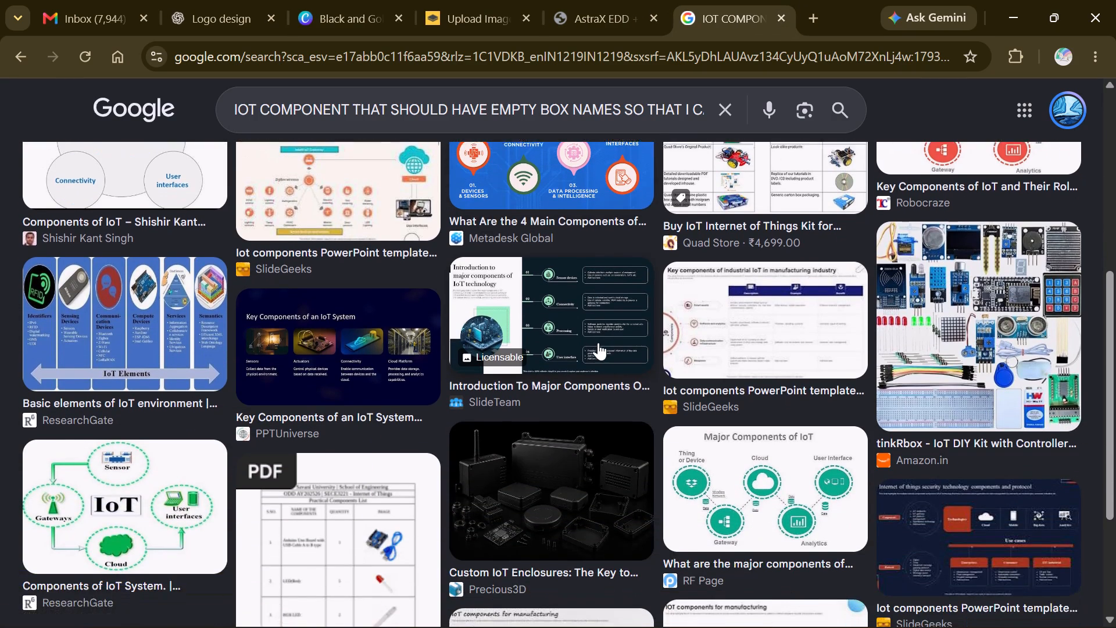
scroll(598, 342, "down", 2)
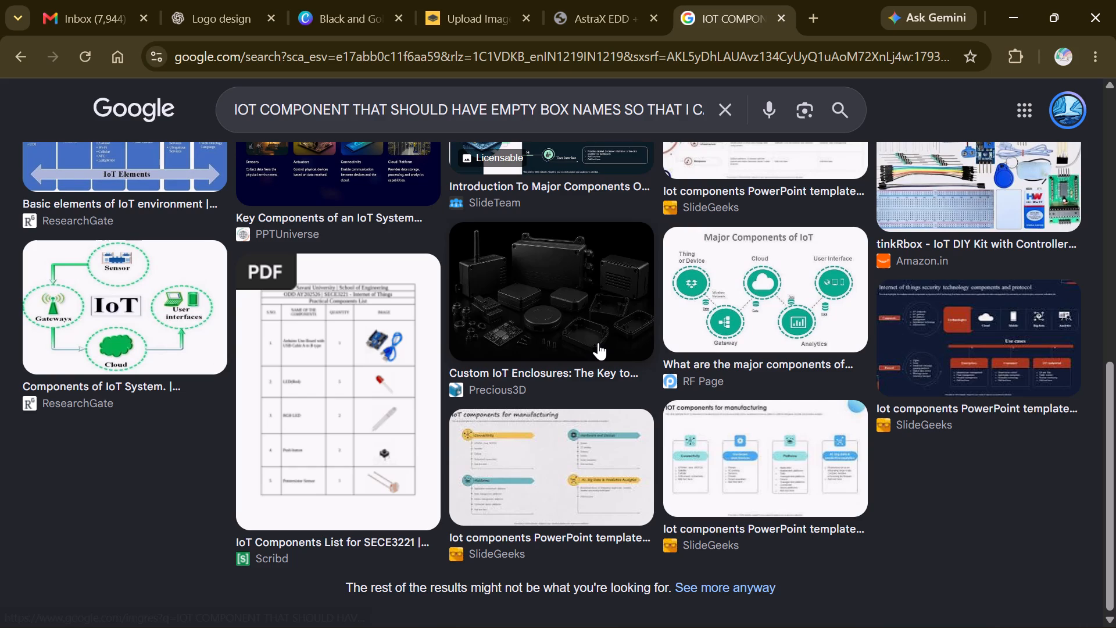
key("alt+Tab")
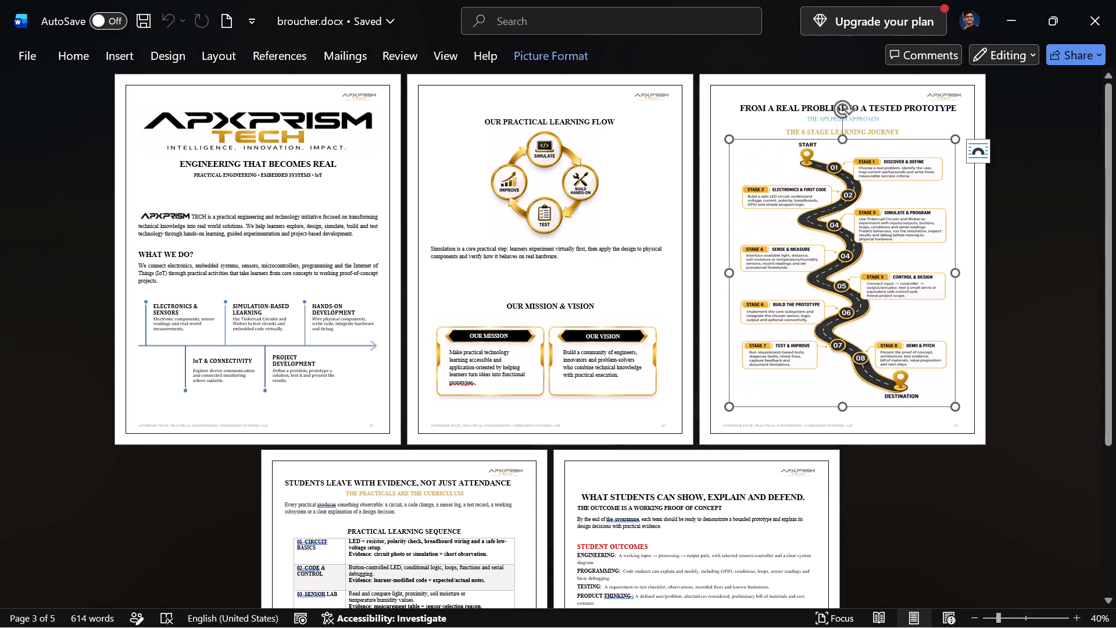
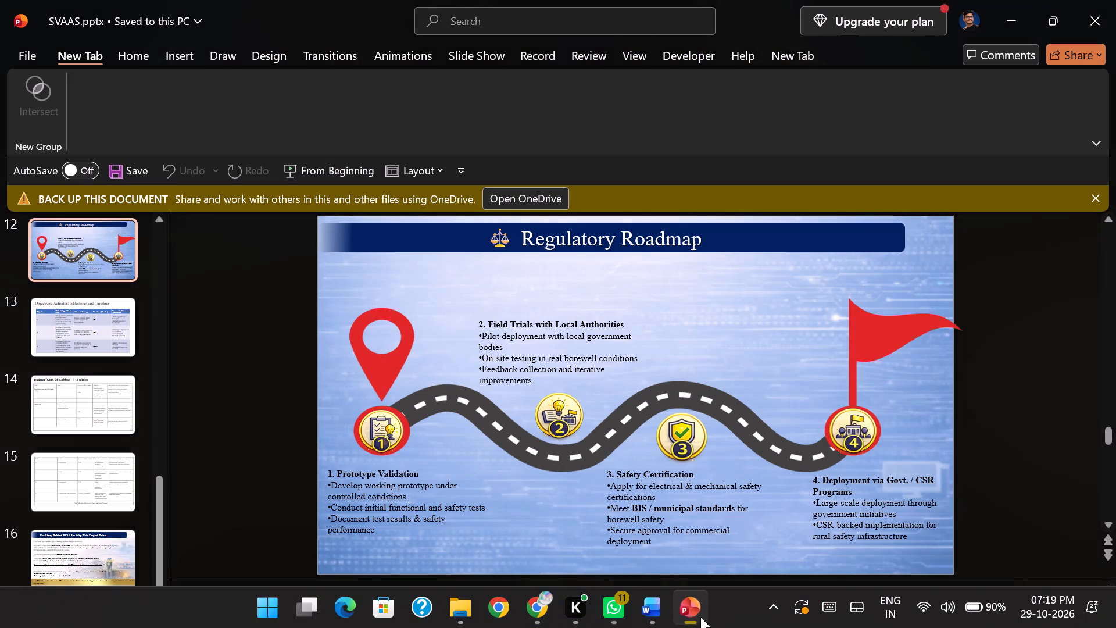
Close the SVAAS.pptx presentation.
left_click(1115, 0)
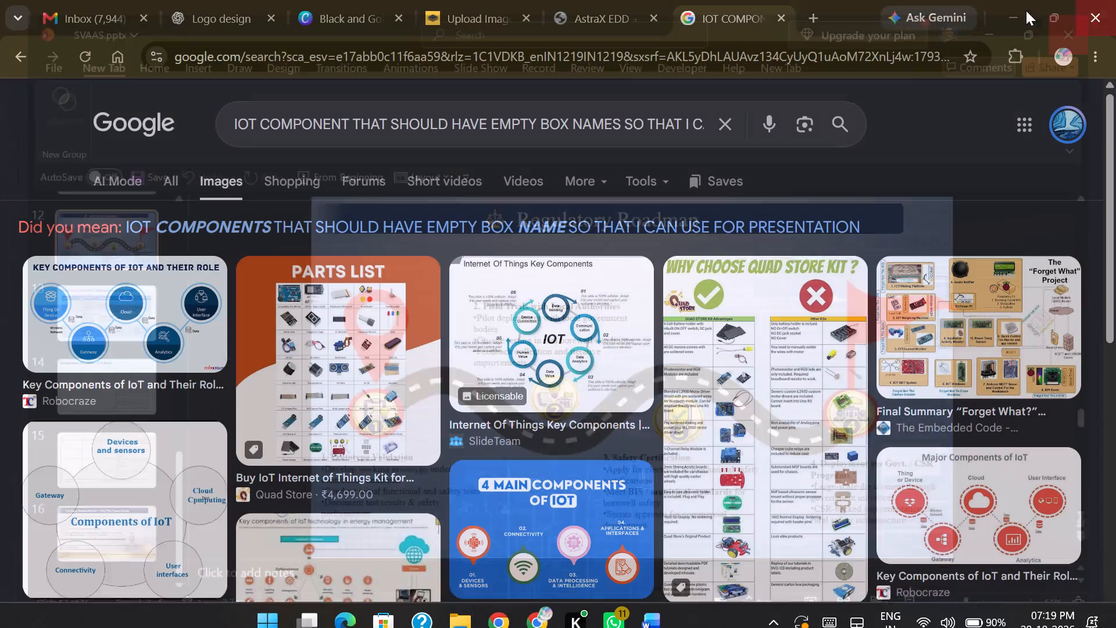
Open APXPRISM CURRICULUM.pptx from the Downloads folder and enable editing.
left_click(499, 606)
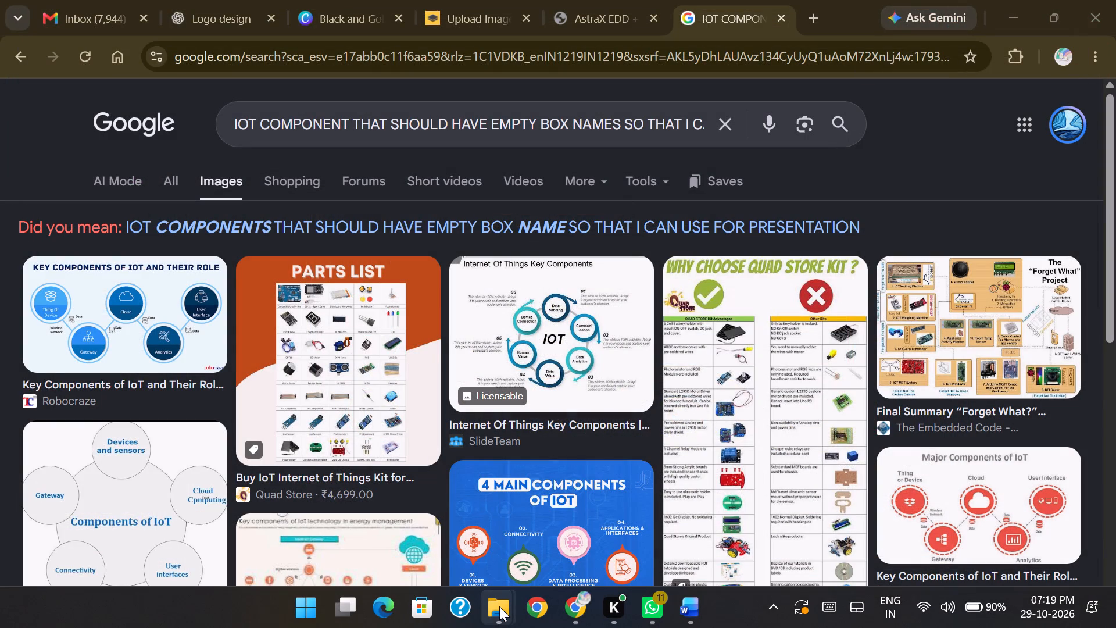
left_click(445, 515)
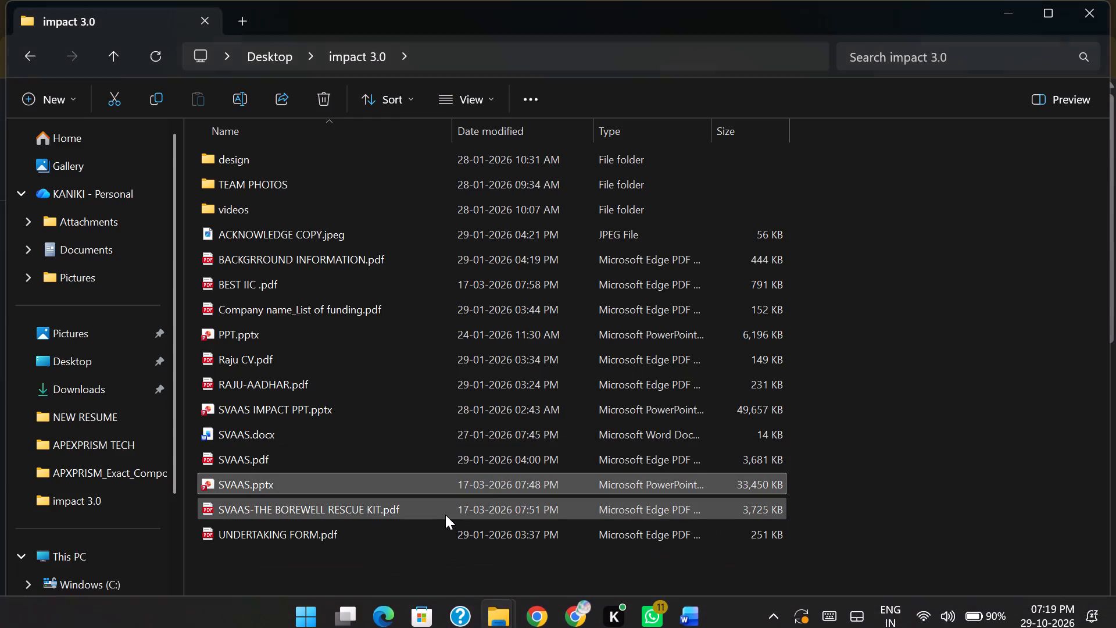
left_click(127, 381)
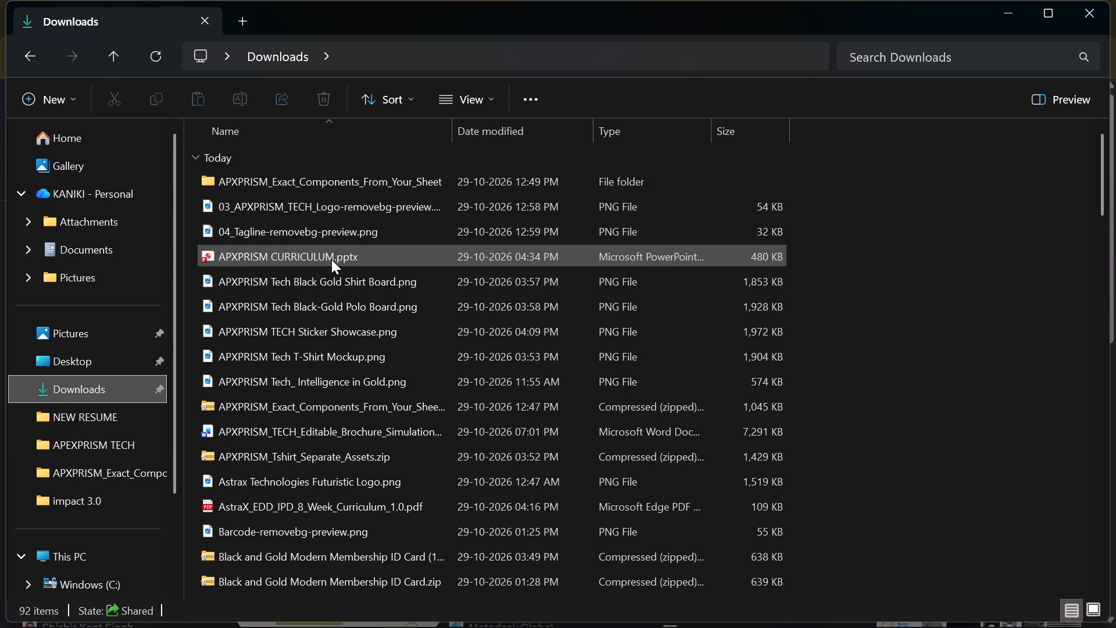
double_click(331, 259)
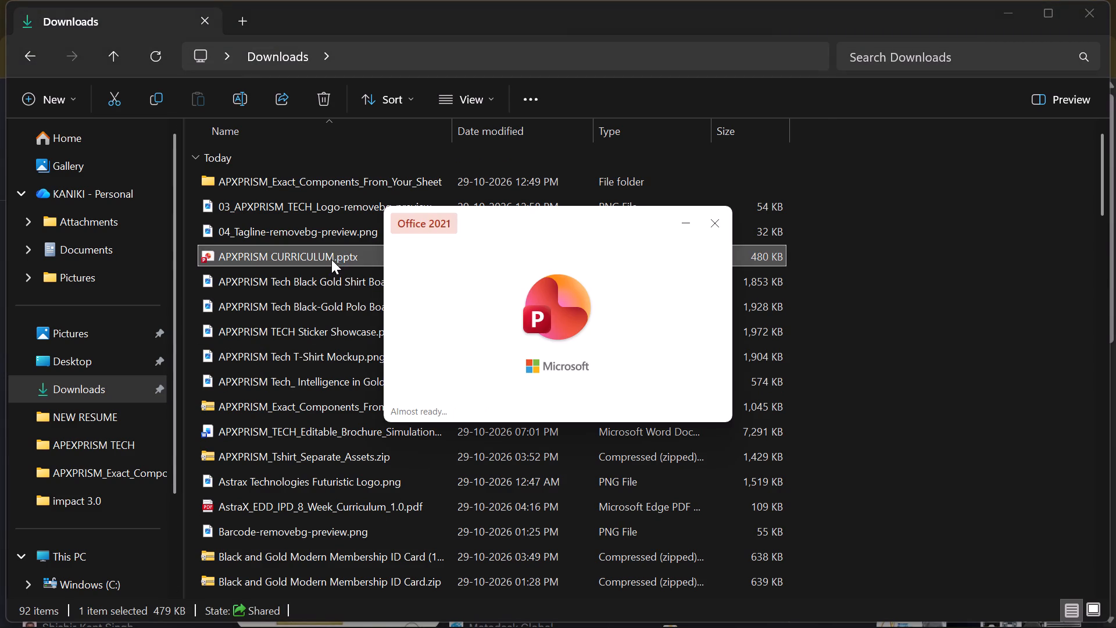
scroll(331, 259, "down", 1)
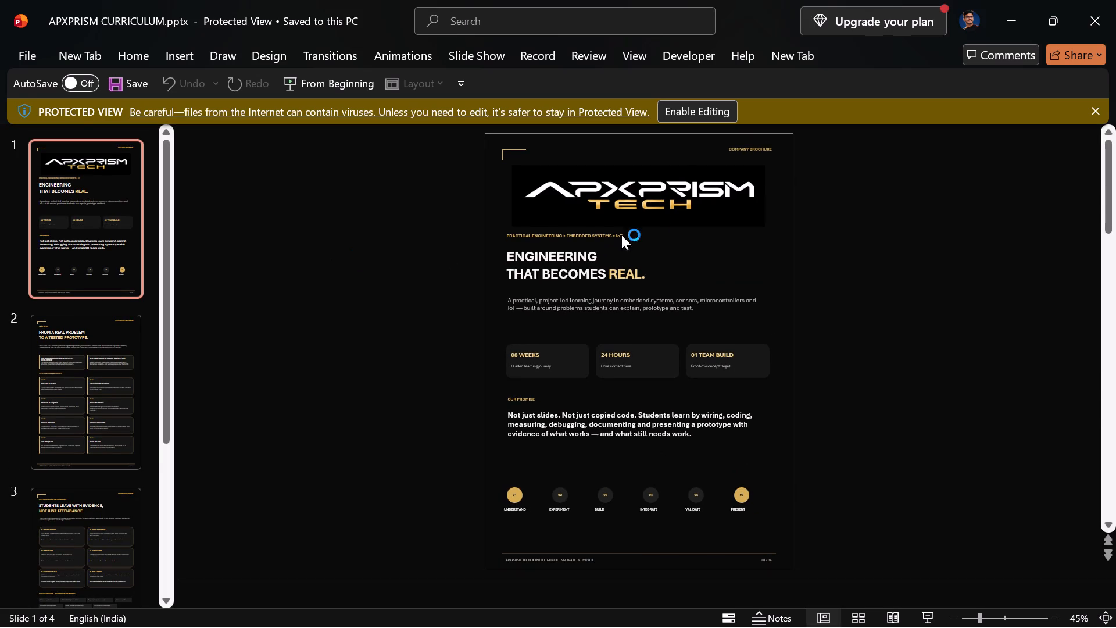
left_click(692, 110)
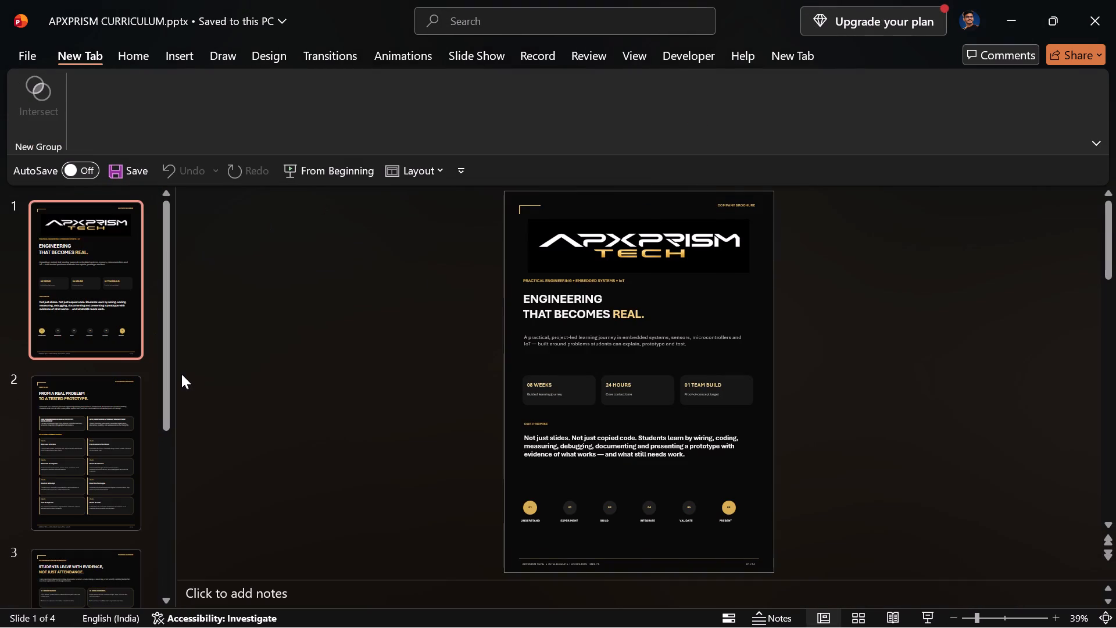
Run the curriculum presentation as a slide show from the beginning, review its four pages, and exit the show.
left_click(305, 176)
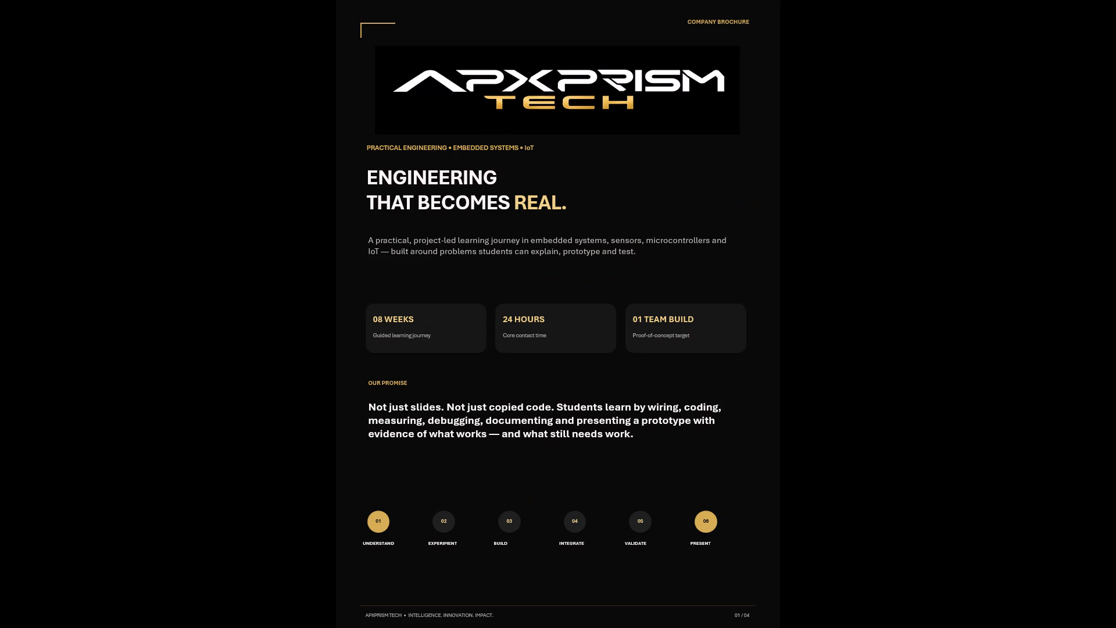
key("Right")
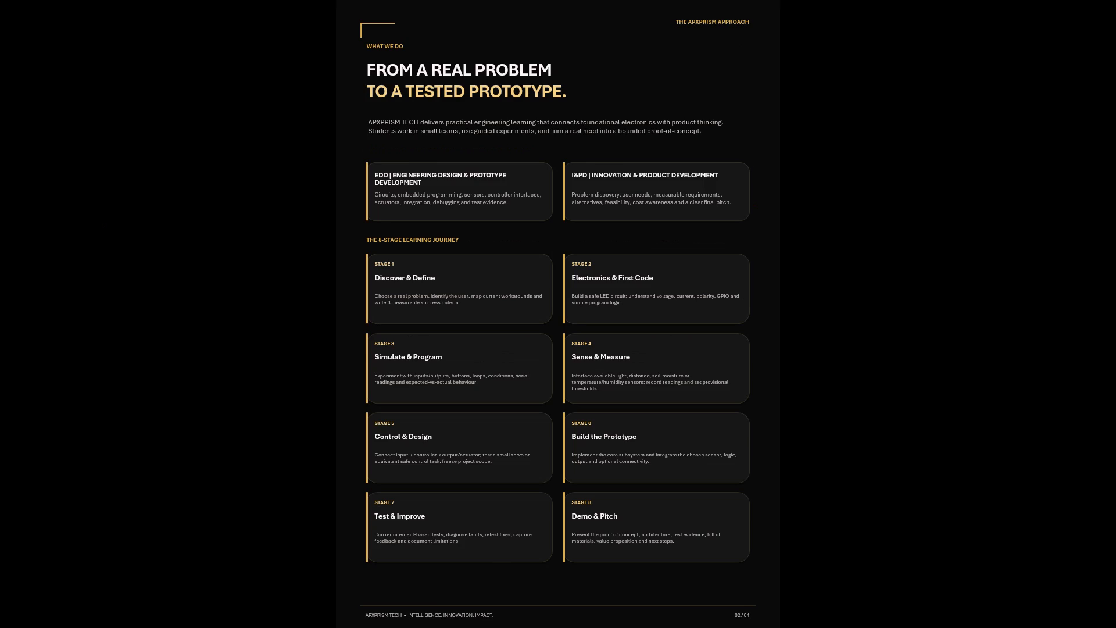
key("Right")
key("Right")
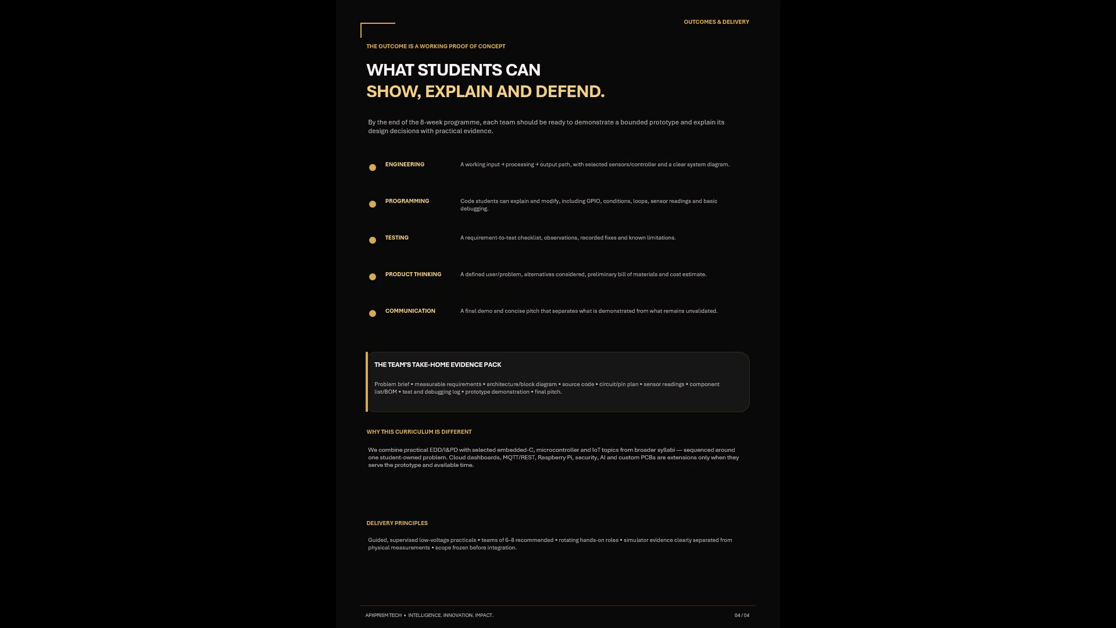
key("Left")
key("Right")
key("Right")
key("Left")
key("Left")
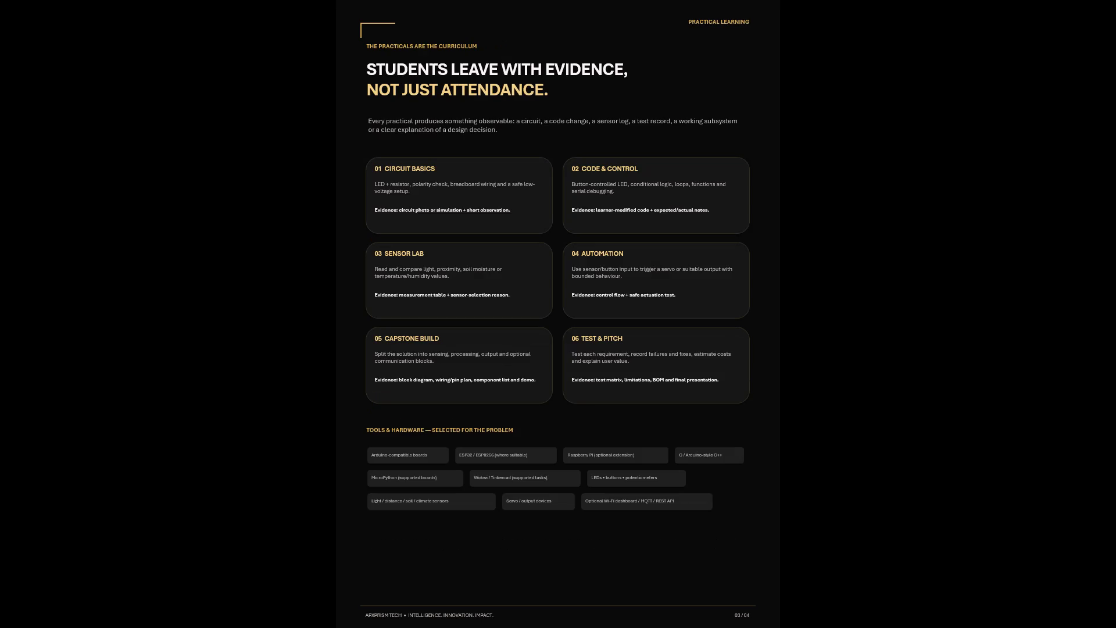
key("Left")
key("Left")
key("Left")
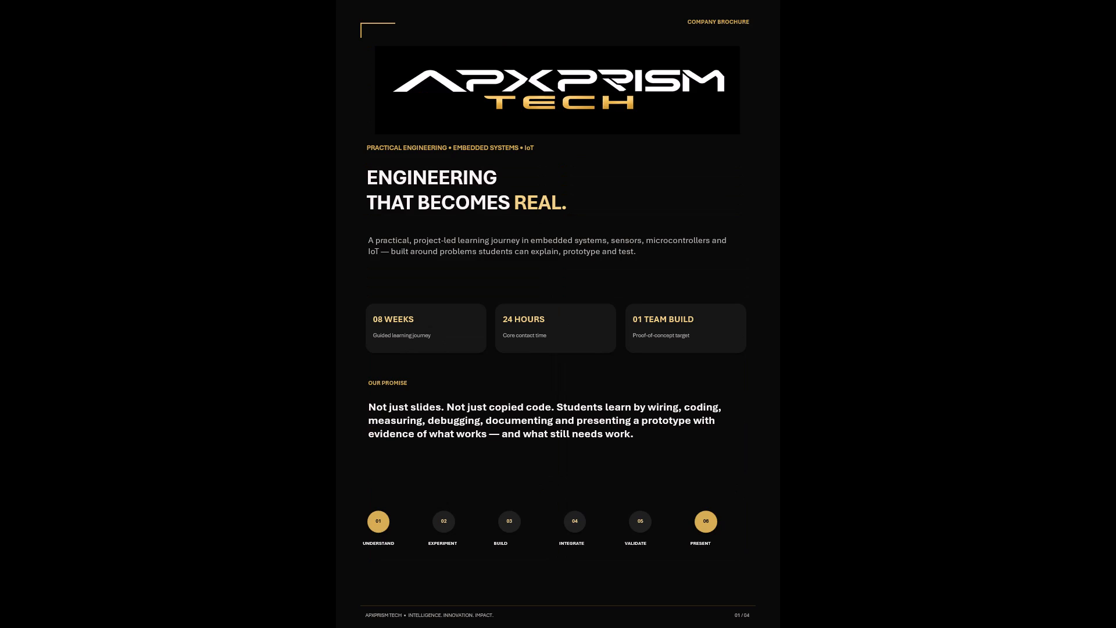
key("Escape")
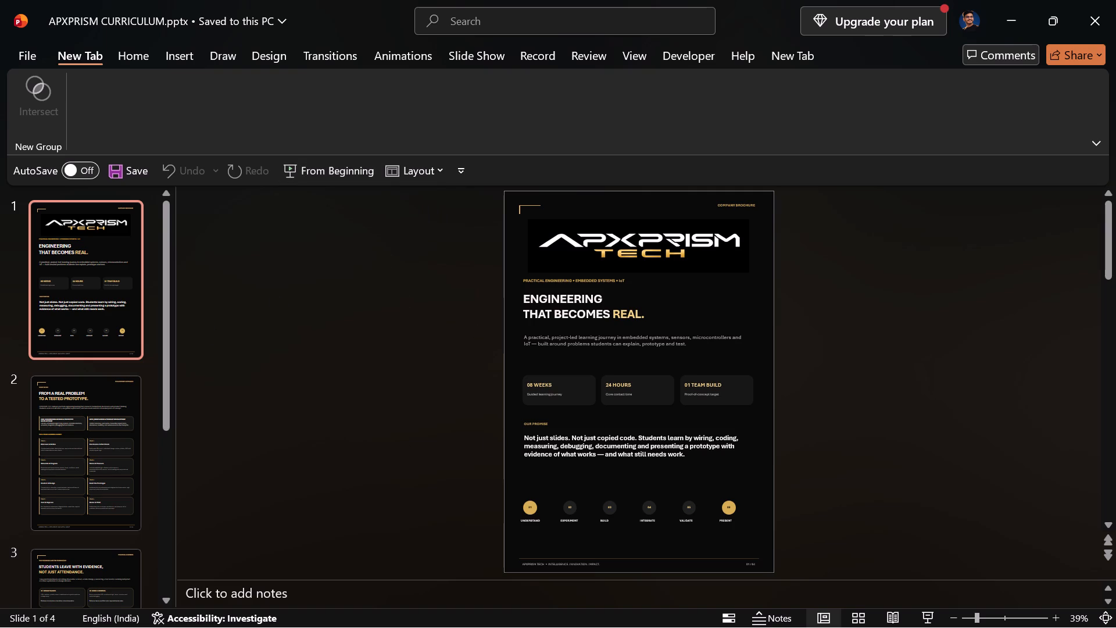
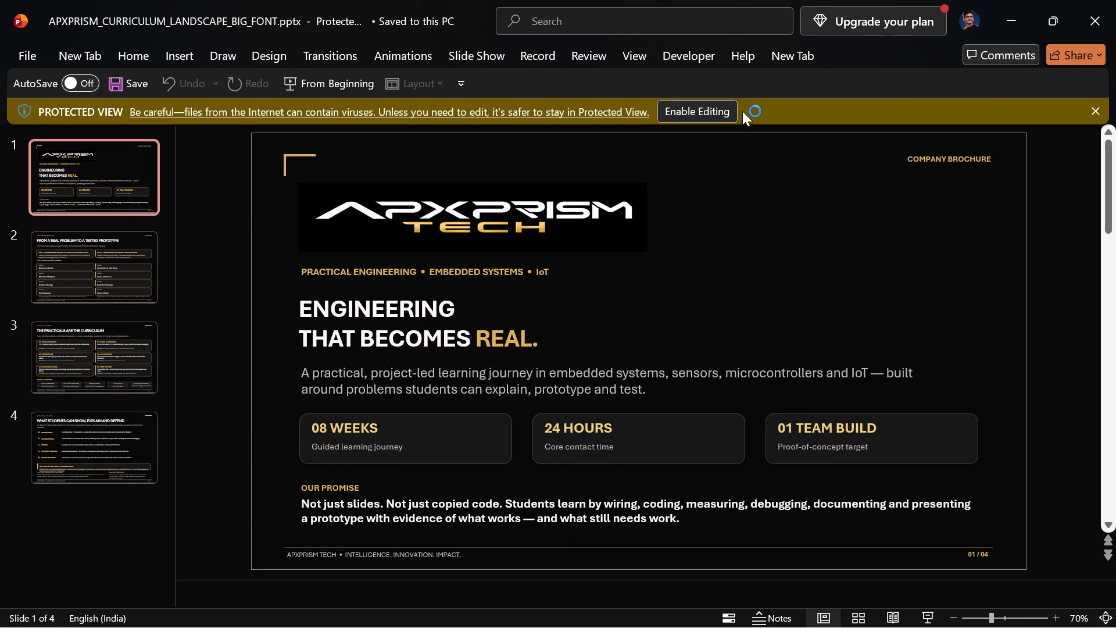
left_click(731, 108)
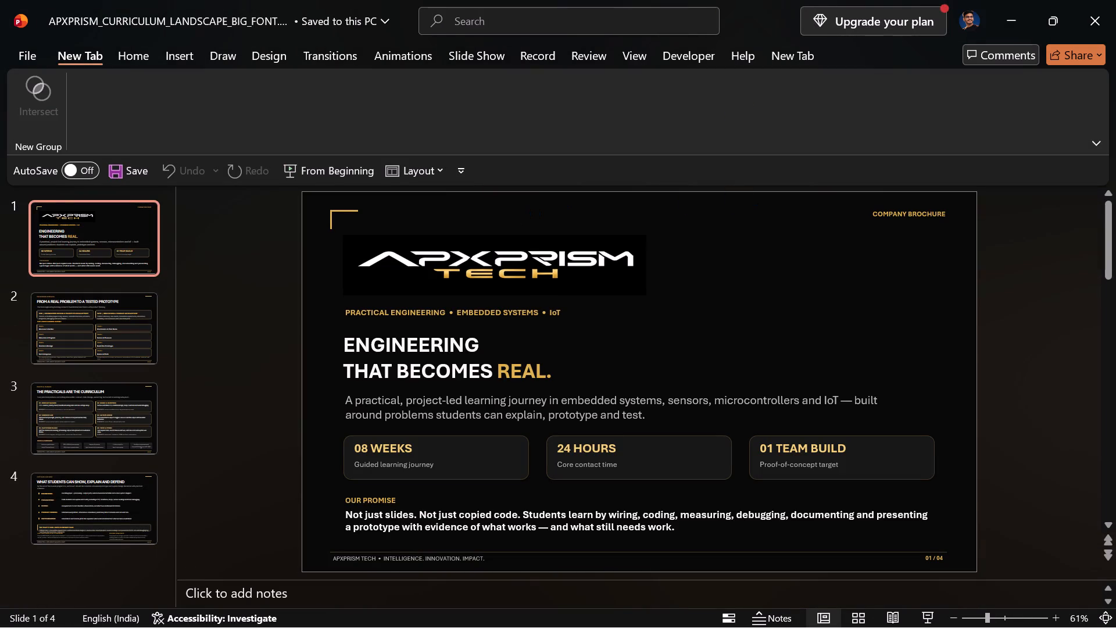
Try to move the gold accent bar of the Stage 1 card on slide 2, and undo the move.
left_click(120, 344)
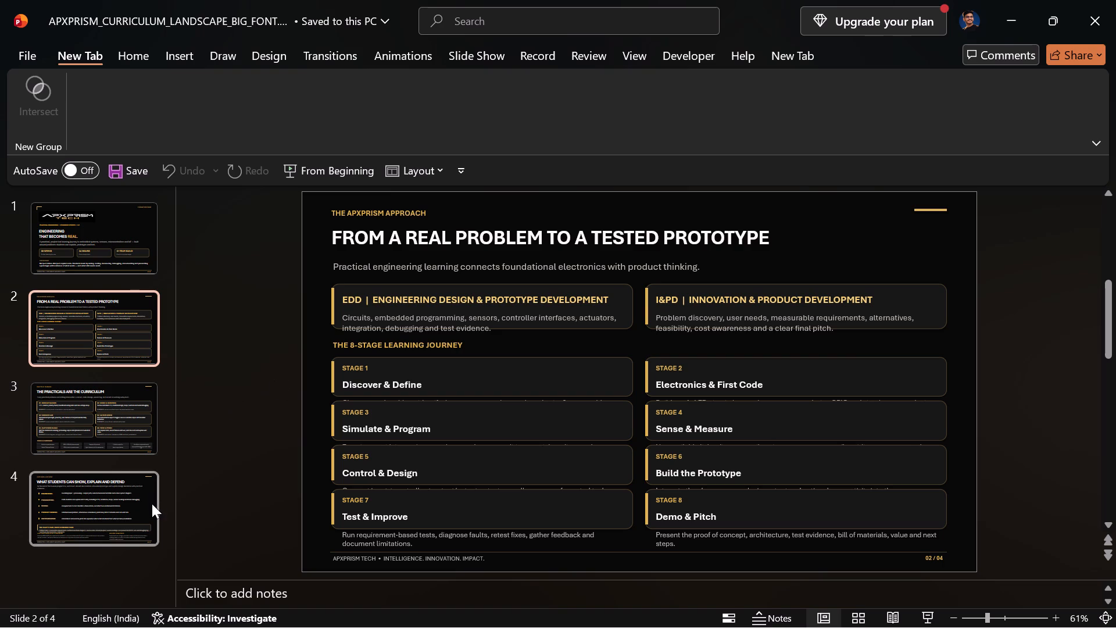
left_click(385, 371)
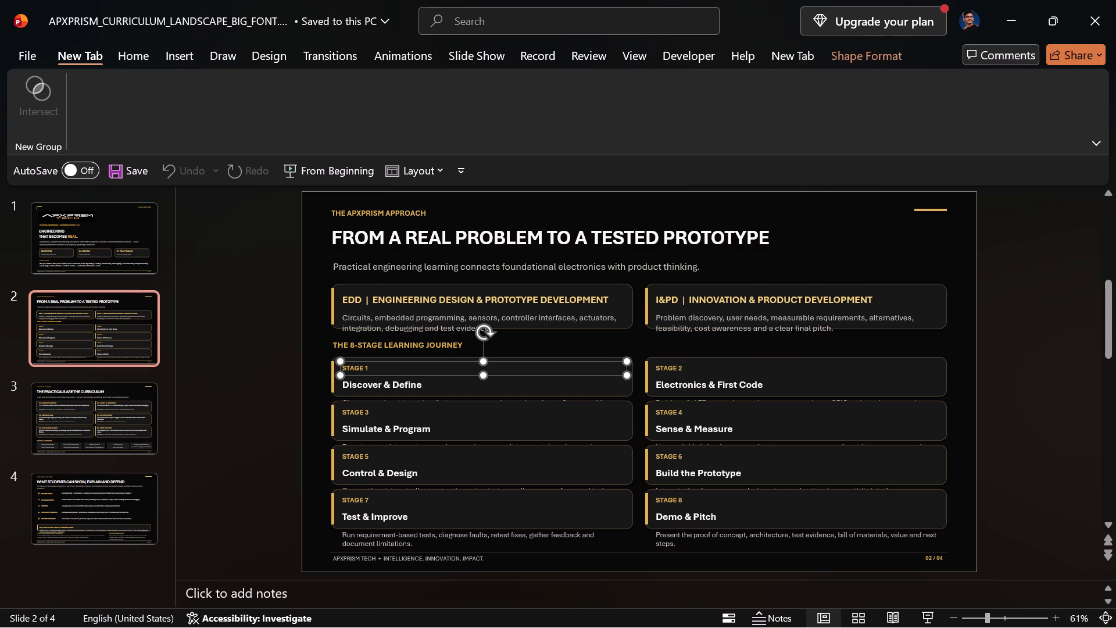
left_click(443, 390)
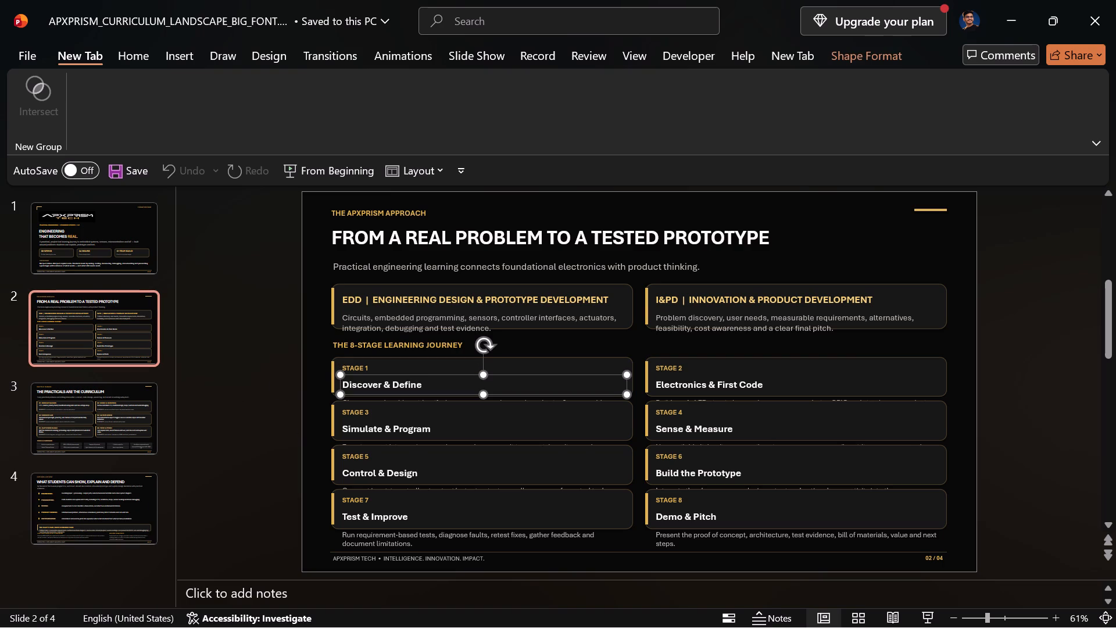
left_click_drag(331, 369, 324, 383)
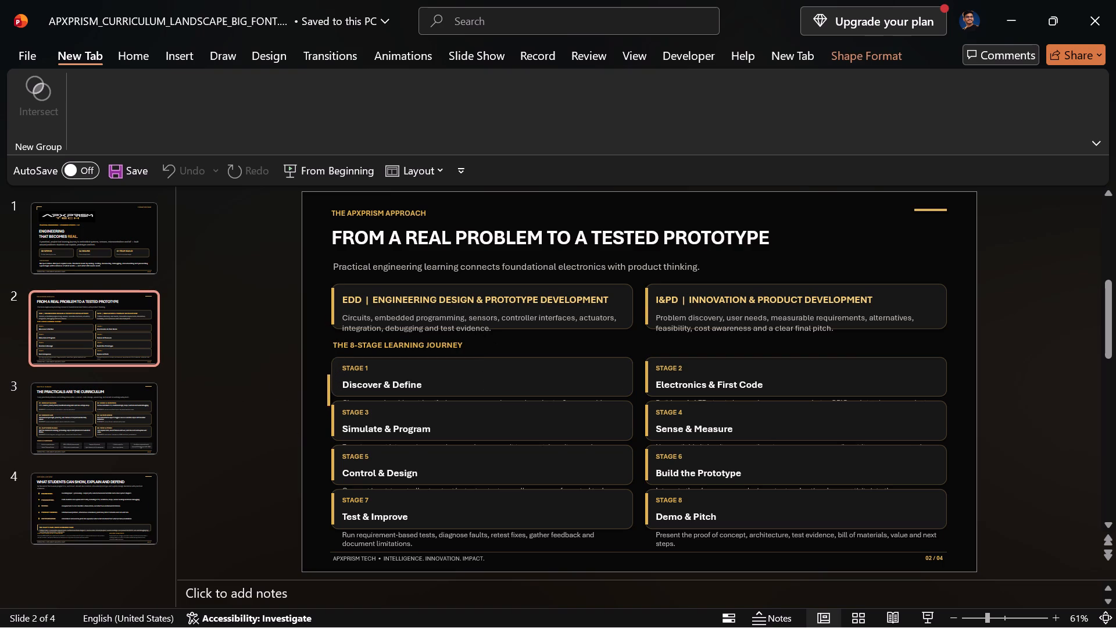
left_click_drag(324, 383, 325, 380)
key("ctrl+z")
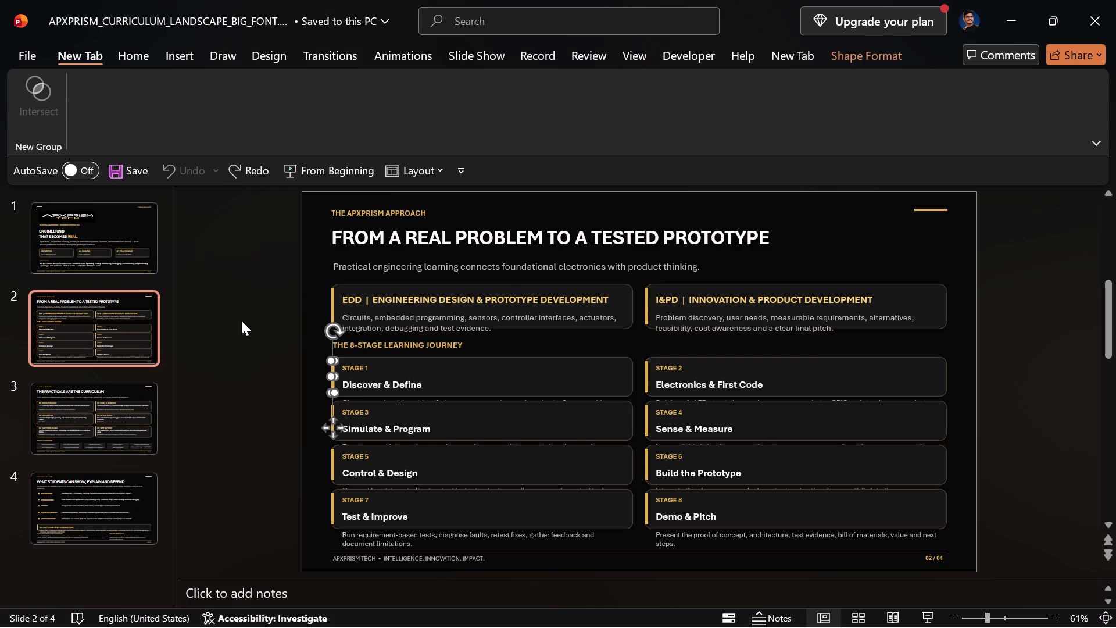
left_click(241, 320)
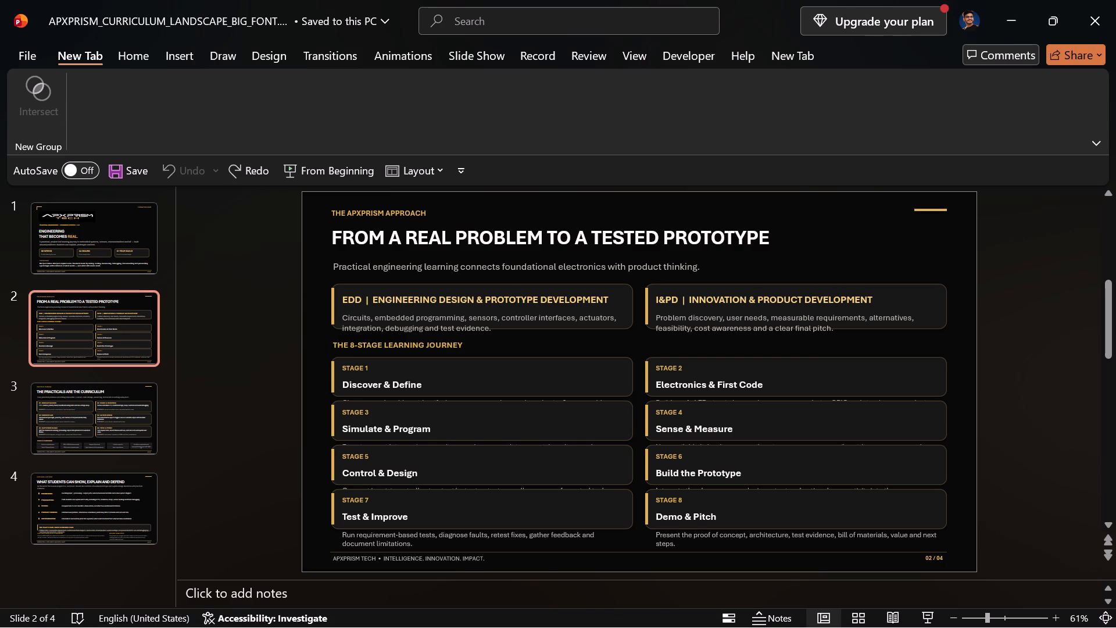
Shift the Stage 2 description text box on slide 2 slightly, keeping it just beneath "Electronics & First Code".
left_click(827, 399)
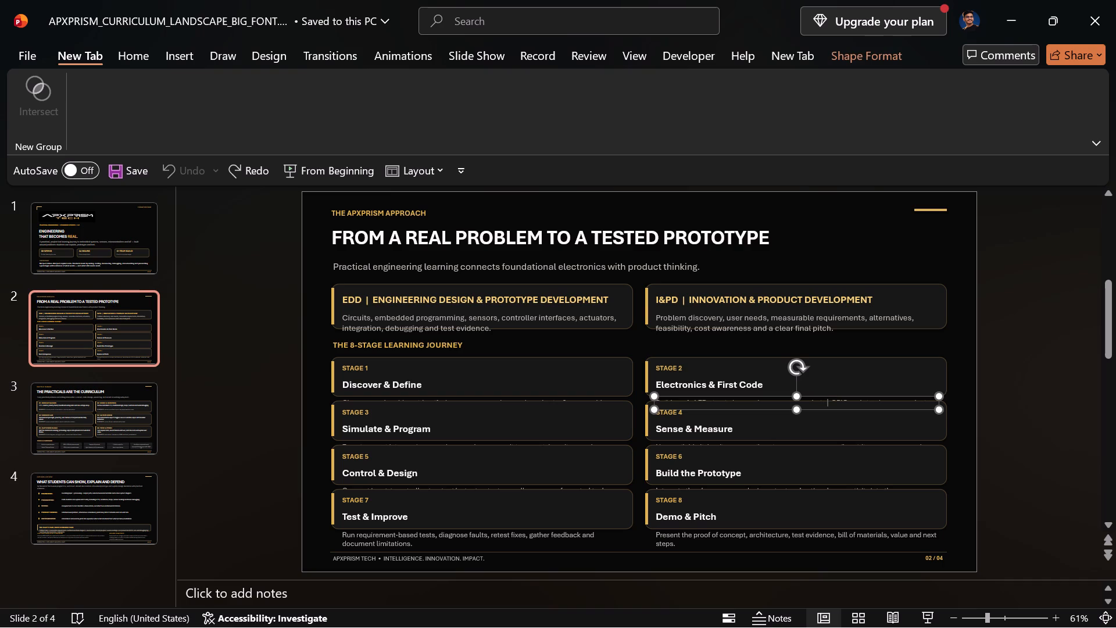
left_click(818, 399)
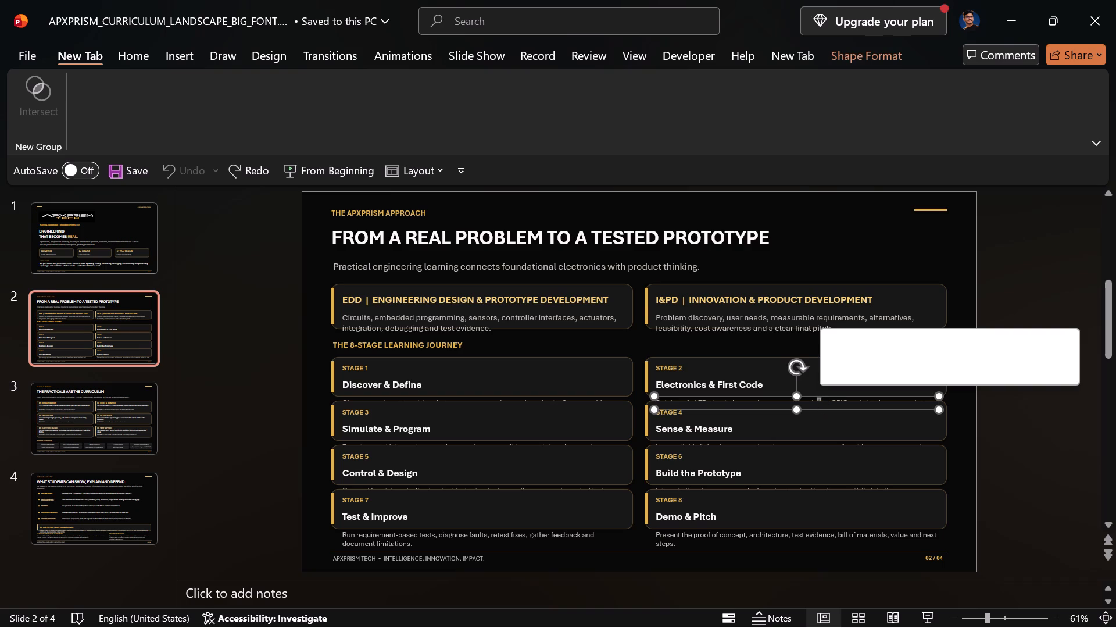
left_click_drag(821, 395, 1074, 369)
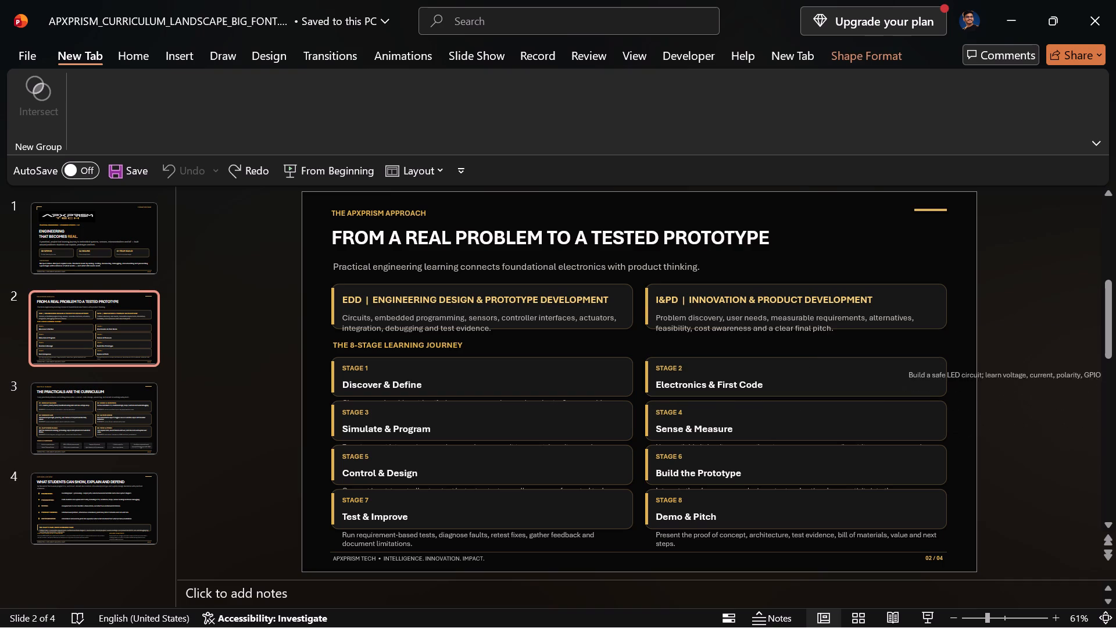
left_click_drag(1074, 369, 905, 400)
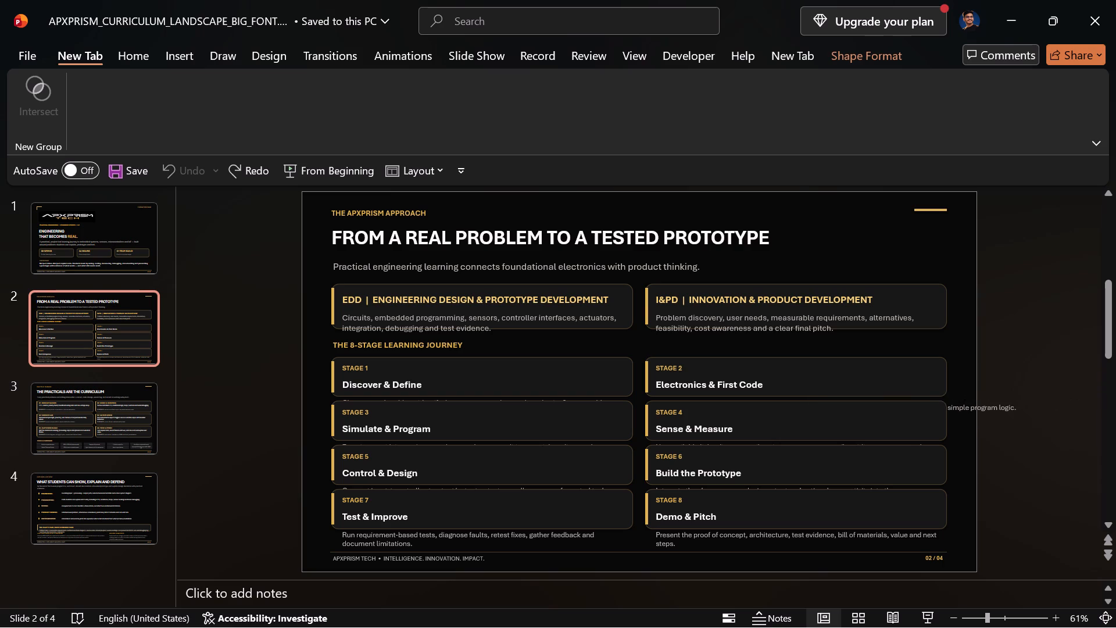
left_click_drag(905, 400, 792, 391)
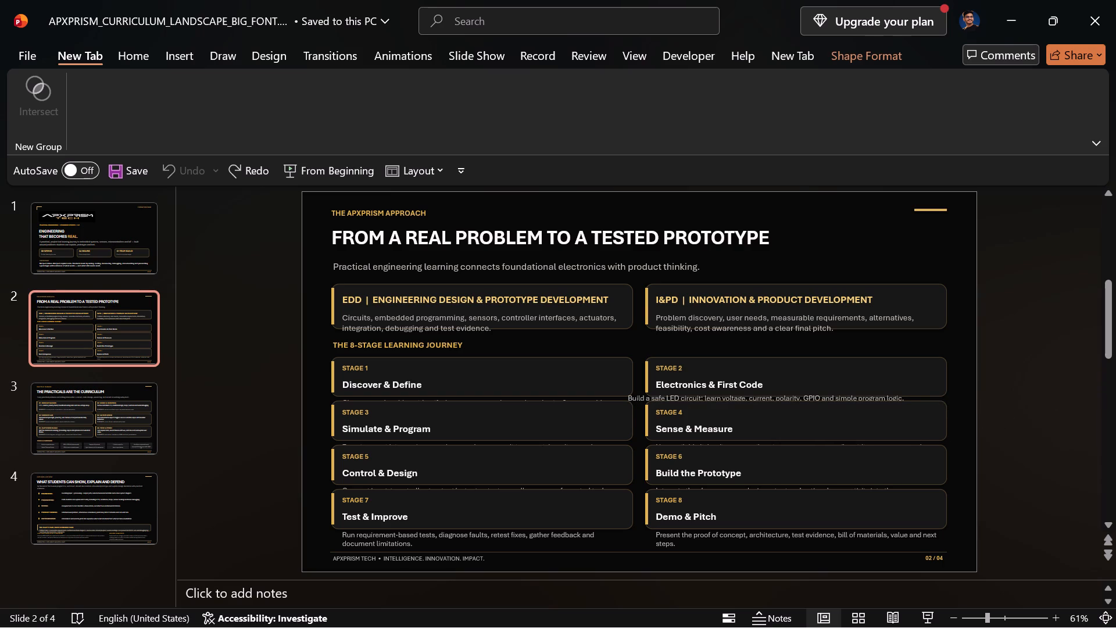
left_click_drag(792, 391, 827, 399)
On slide 4, raise the heading and description of "The Team's Take-Home Evidence Pack" so both text boxes fit inside their card.
left_click(113, 395)
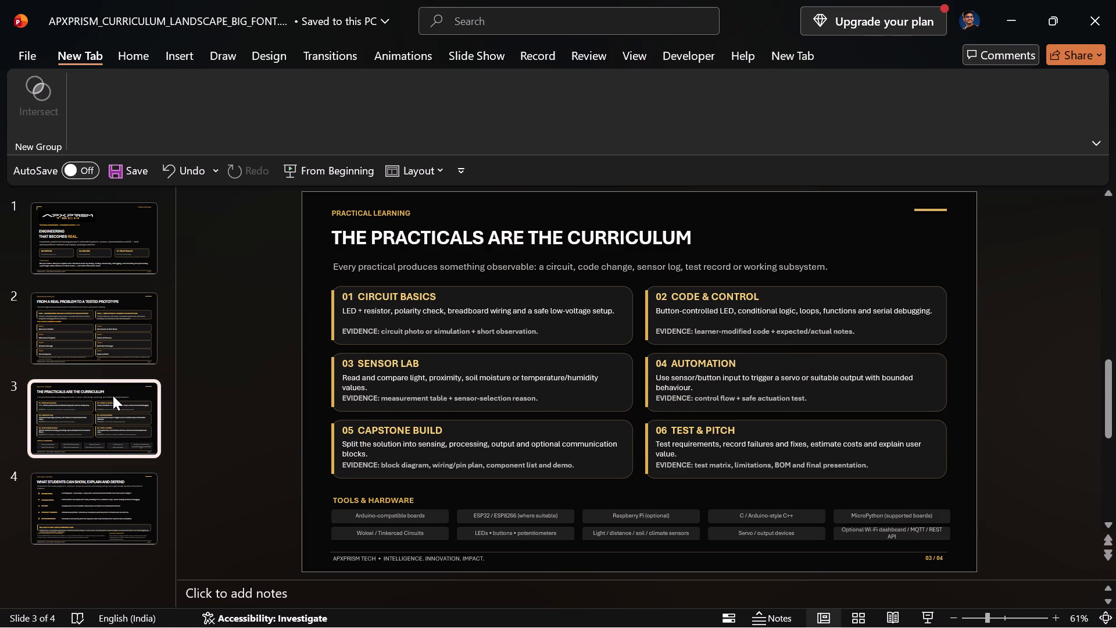
left_click(99, 513)
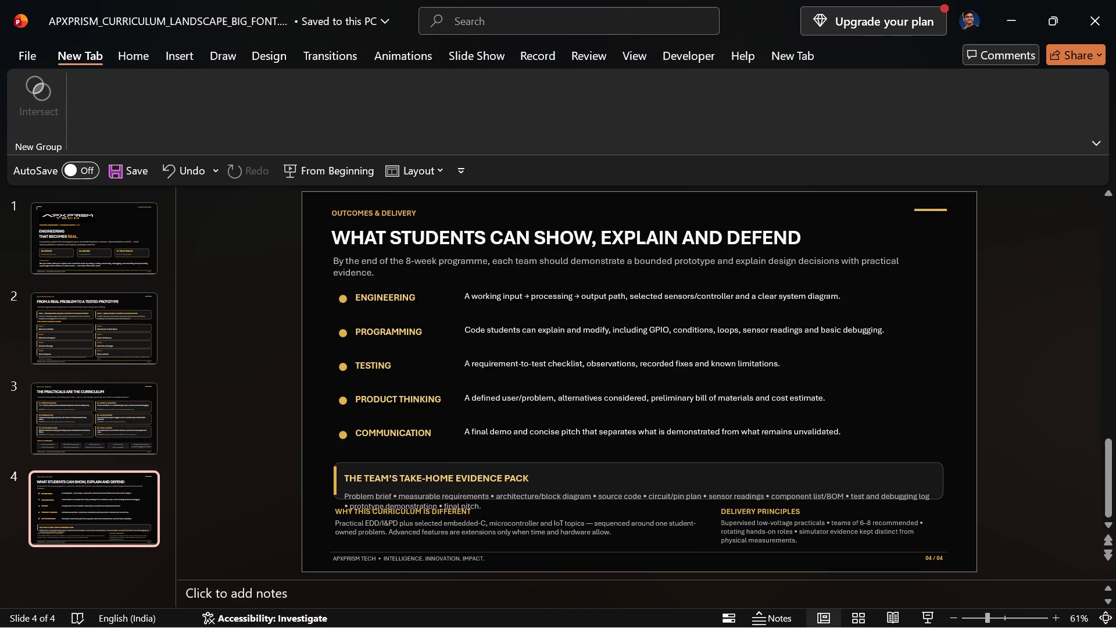
left_click(412, 496)
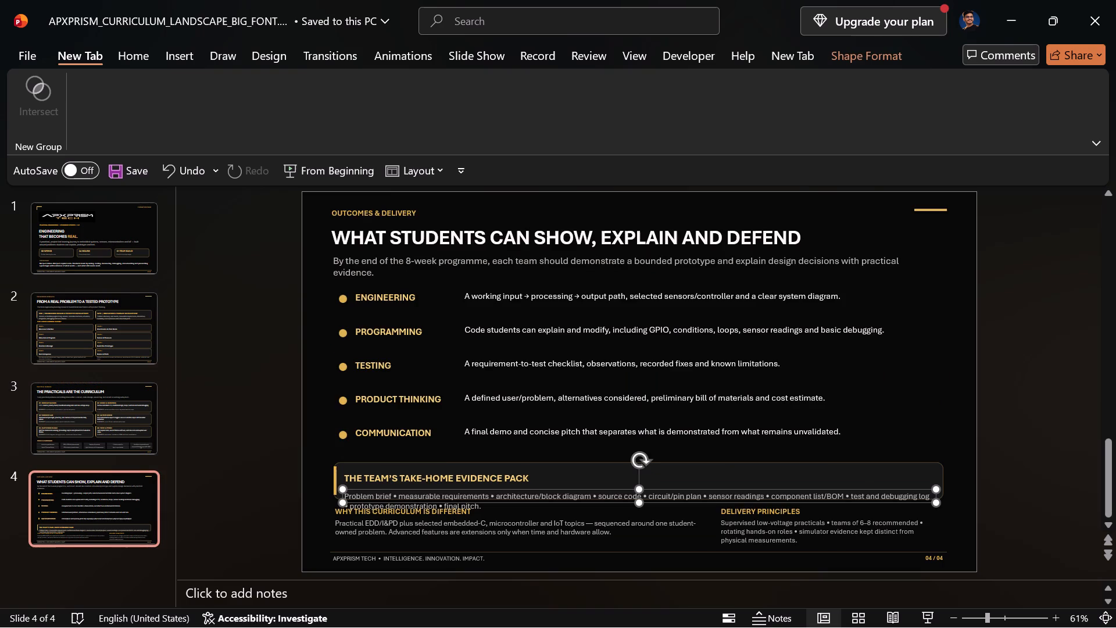
left_click_drag(424, 490, 424, 483)
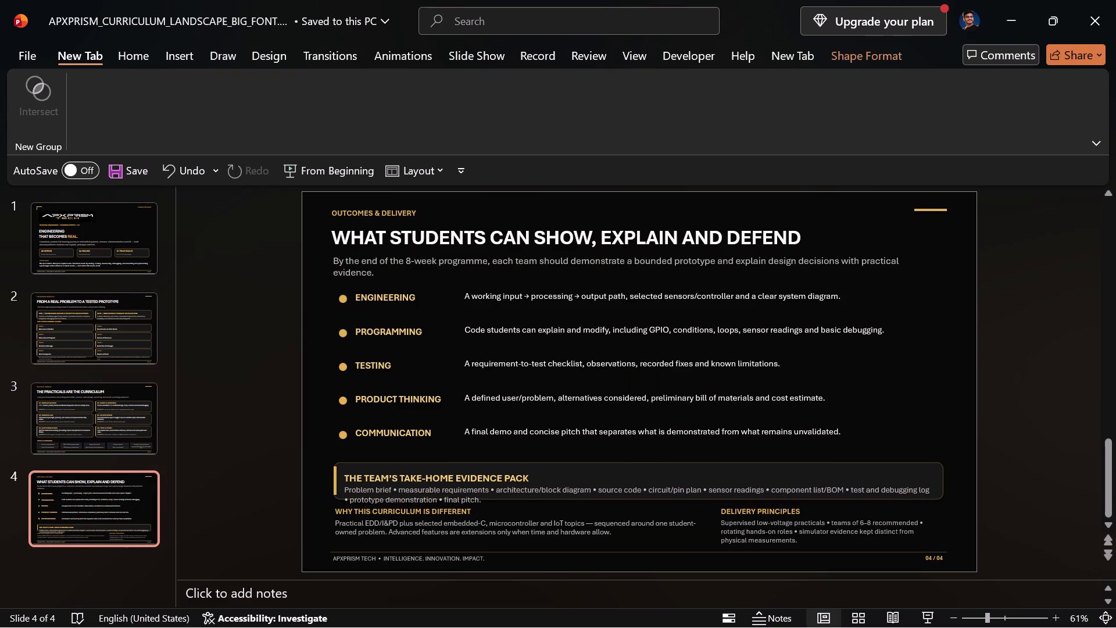
left_click_drag(424, 483, 422, 481)
left_click(434, 476)
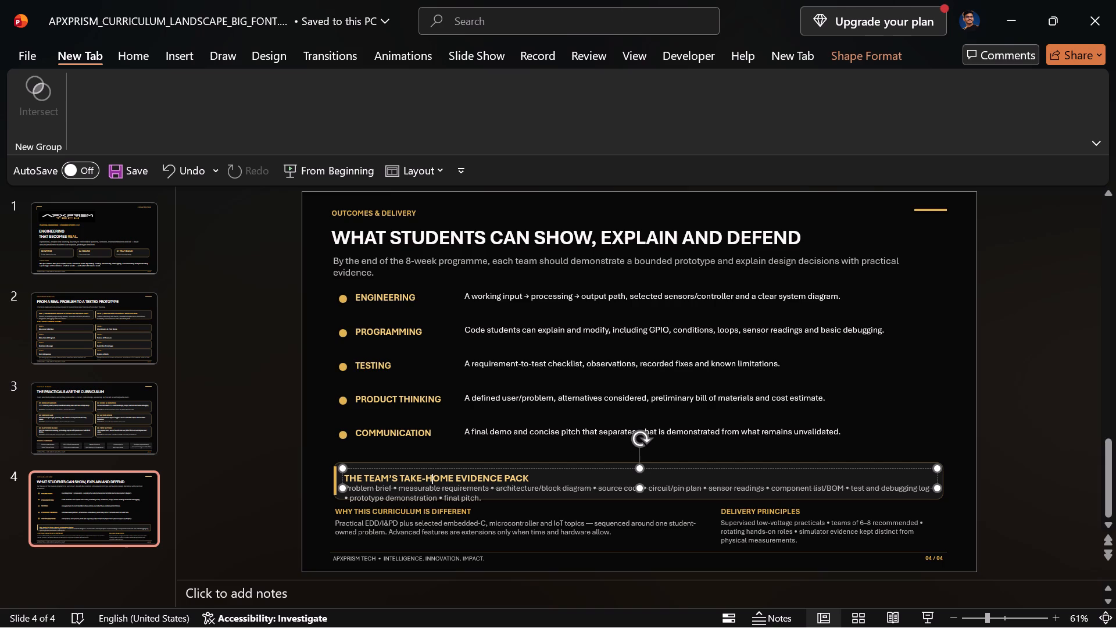
left_click_drag(434, 469, 434, 465)
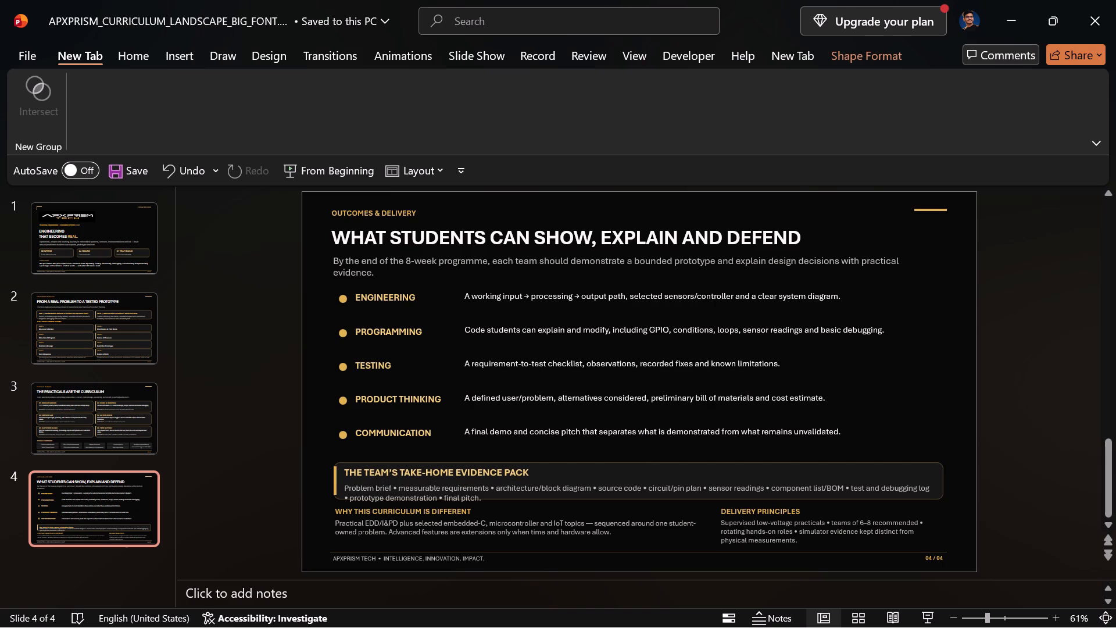
left_click_drag(434, 465, 434, 463)
left_click(438, 490)
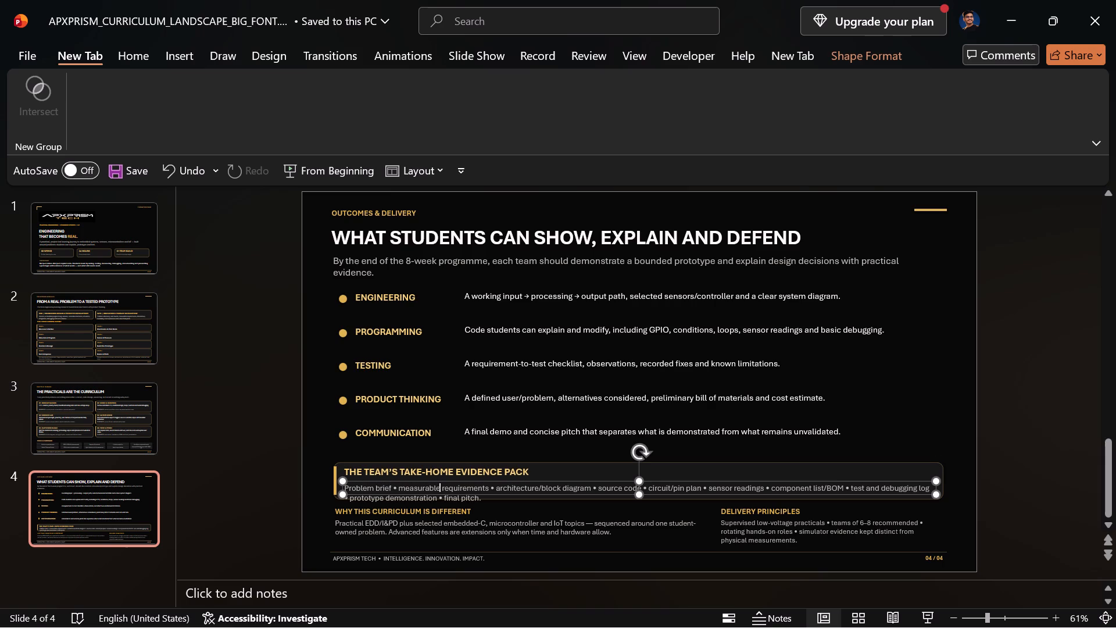
left_click_drag(439, 481, 439, 476)
left_click(224, 441)
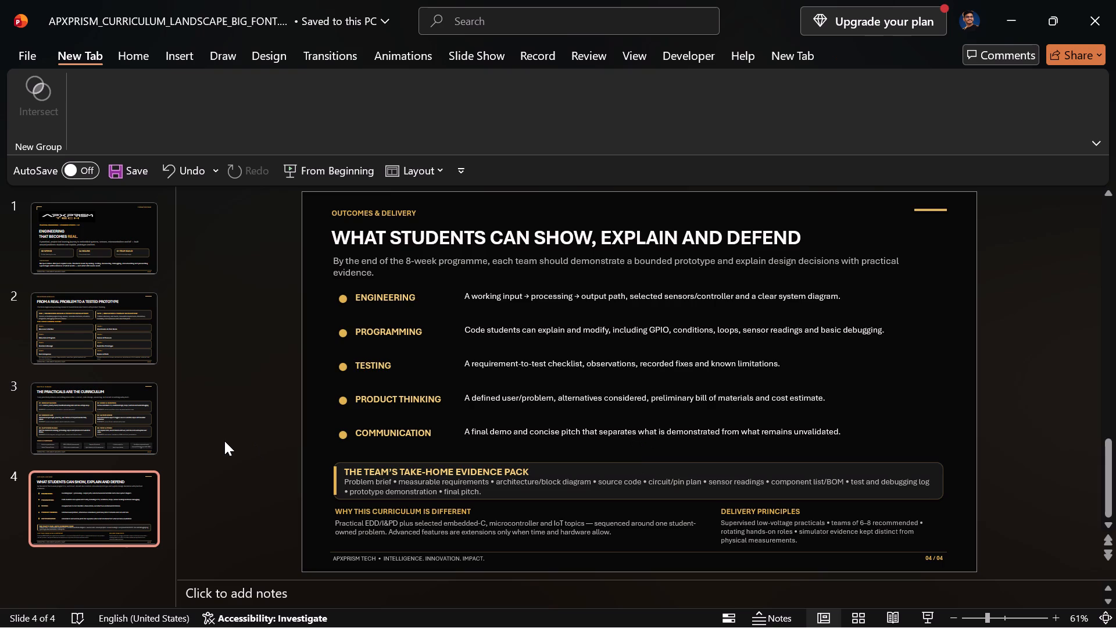
On slide 2, move the EDD and I&PD descriptions up beneath their headings so both fit inside their cards.
left_click(88, 390)
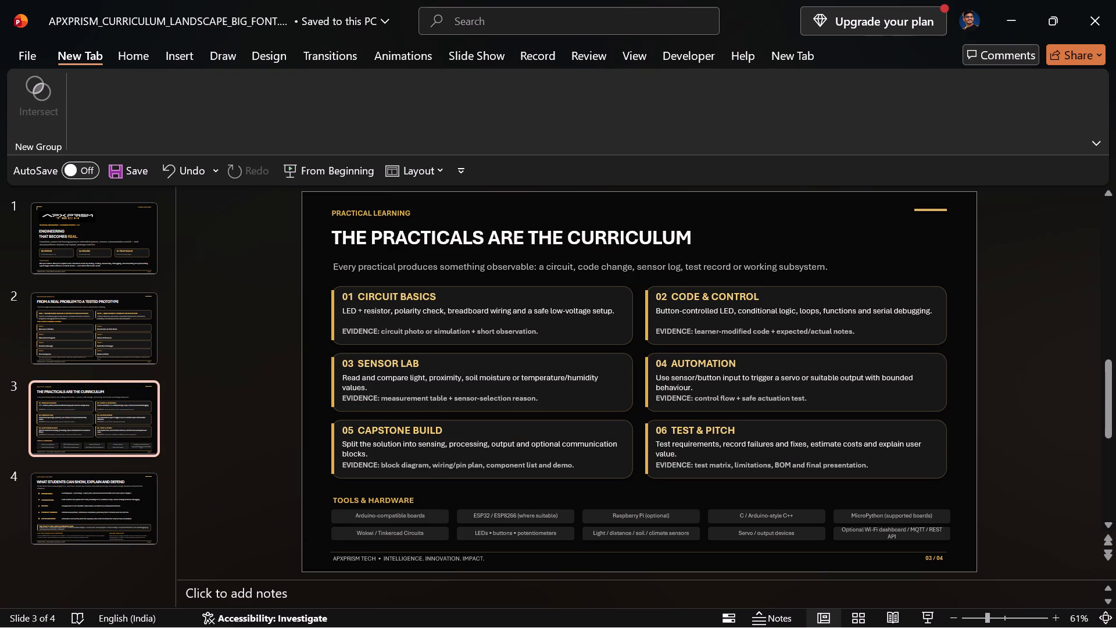
left_click(156, 333)
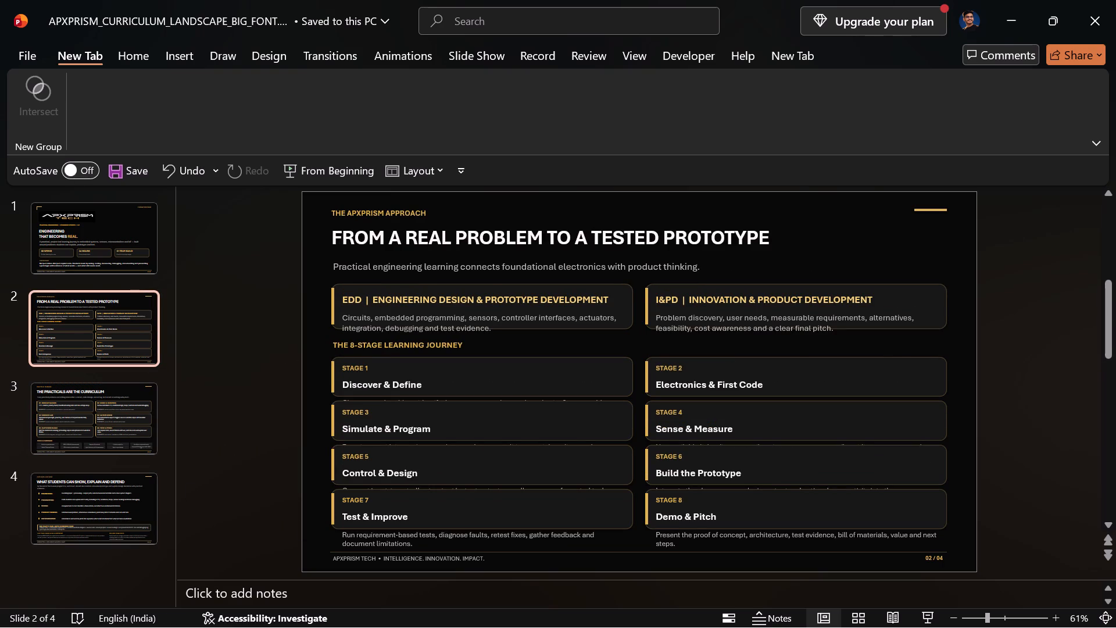
left_click(512, 319)
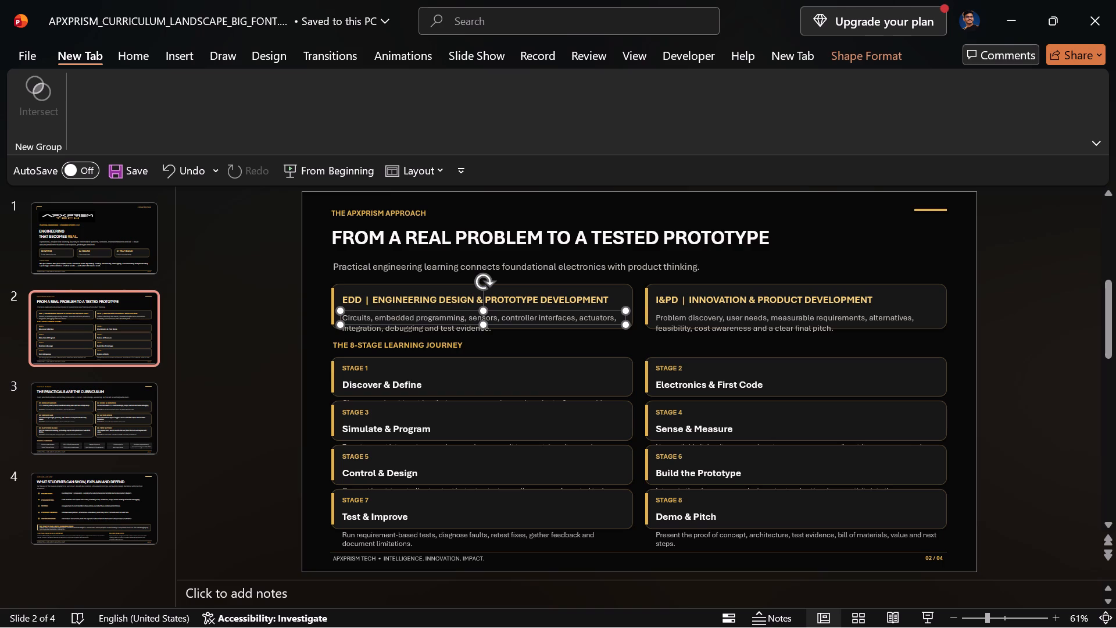
left_click_drag(510, 312, 510, 305)
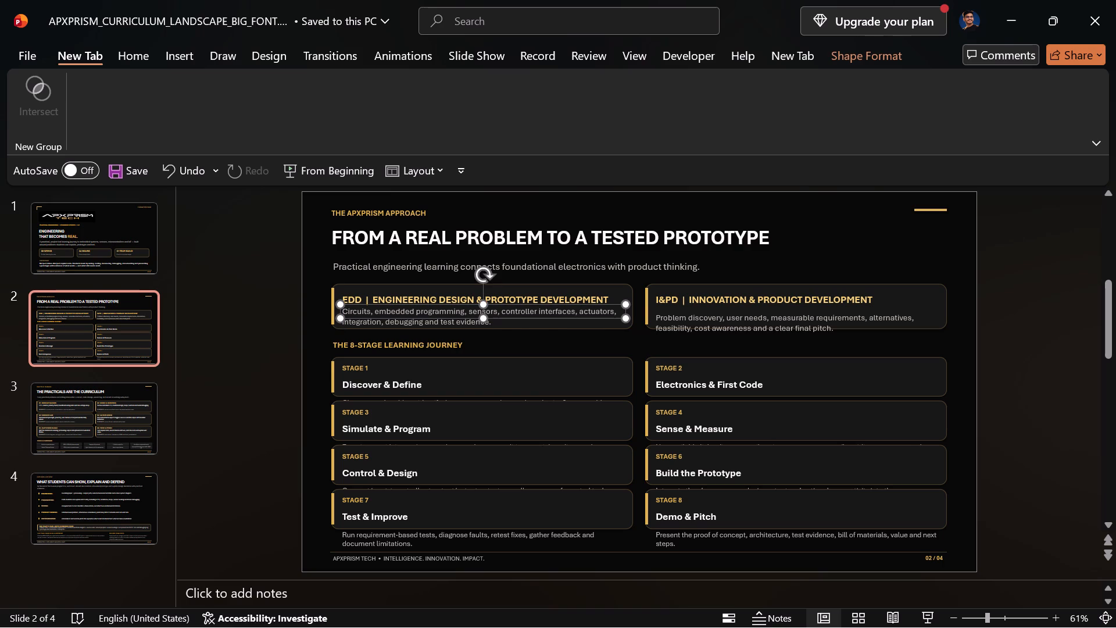
left_click(795, 323)
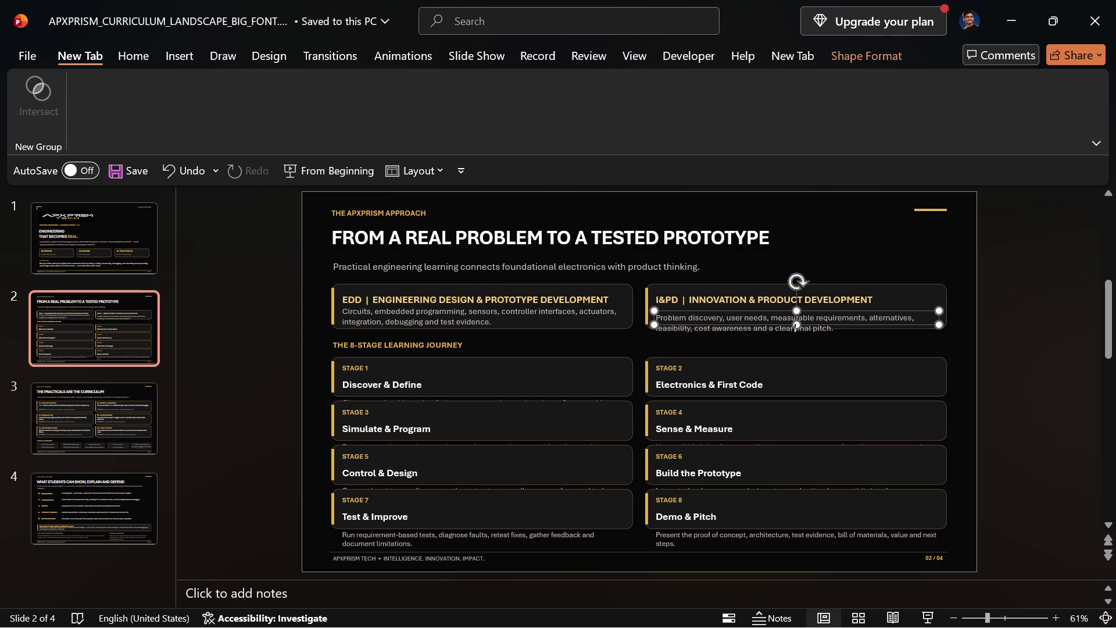
left_click_drag(784, 312, 784, 305)
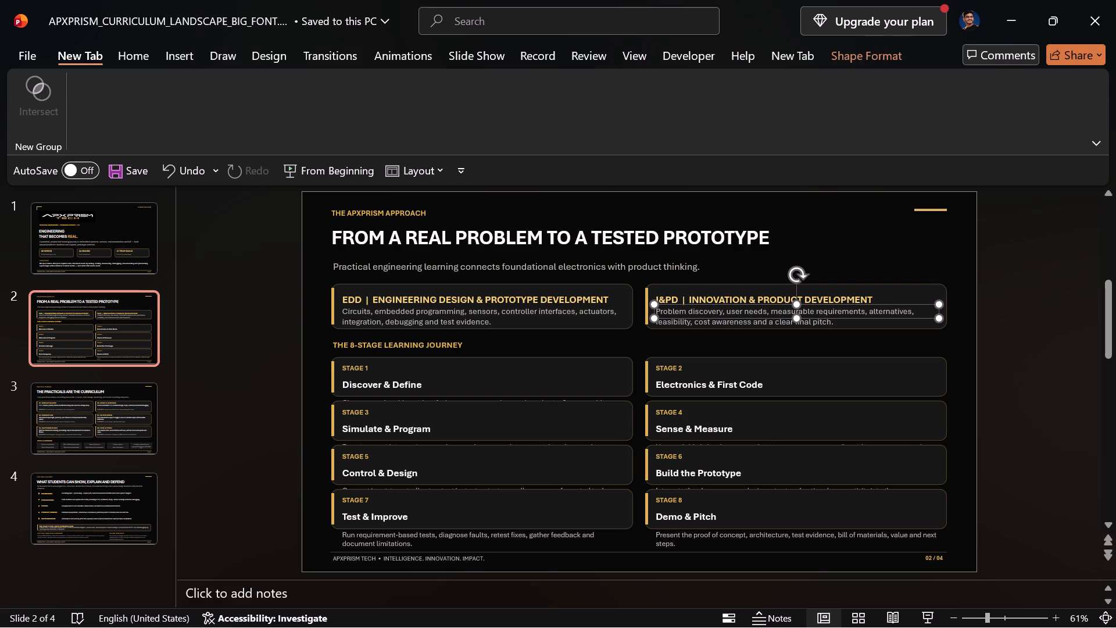
In the Stage 1 card, place "Discover & Define" beside the stage label and move the description up inside the card beneath it.
left_click(384, 381)
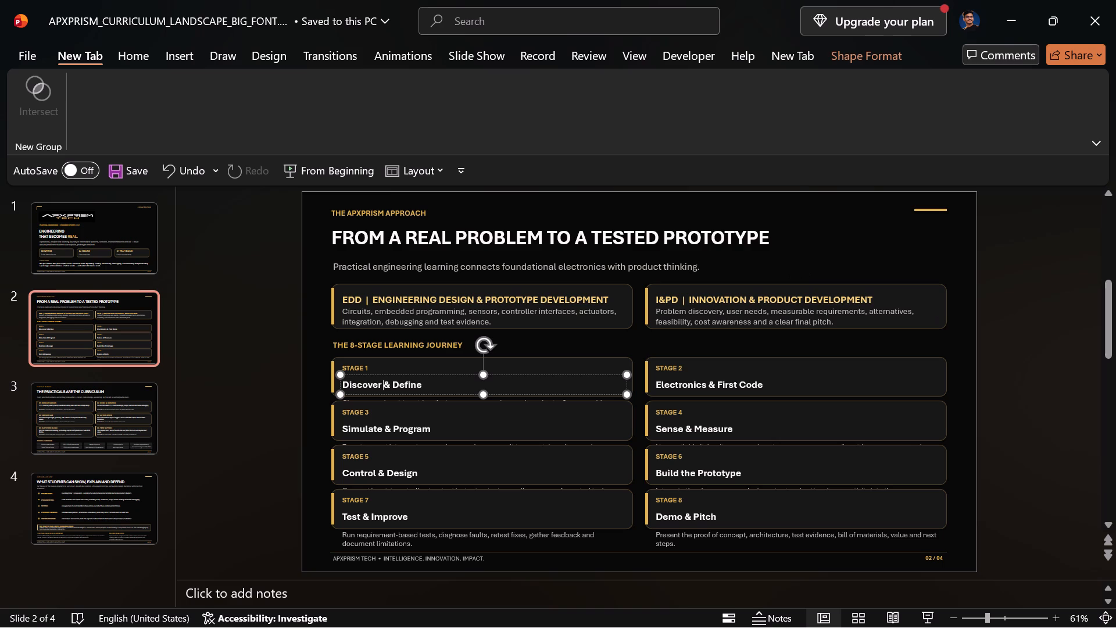
left_click_drag(395, 376, 423, 367)
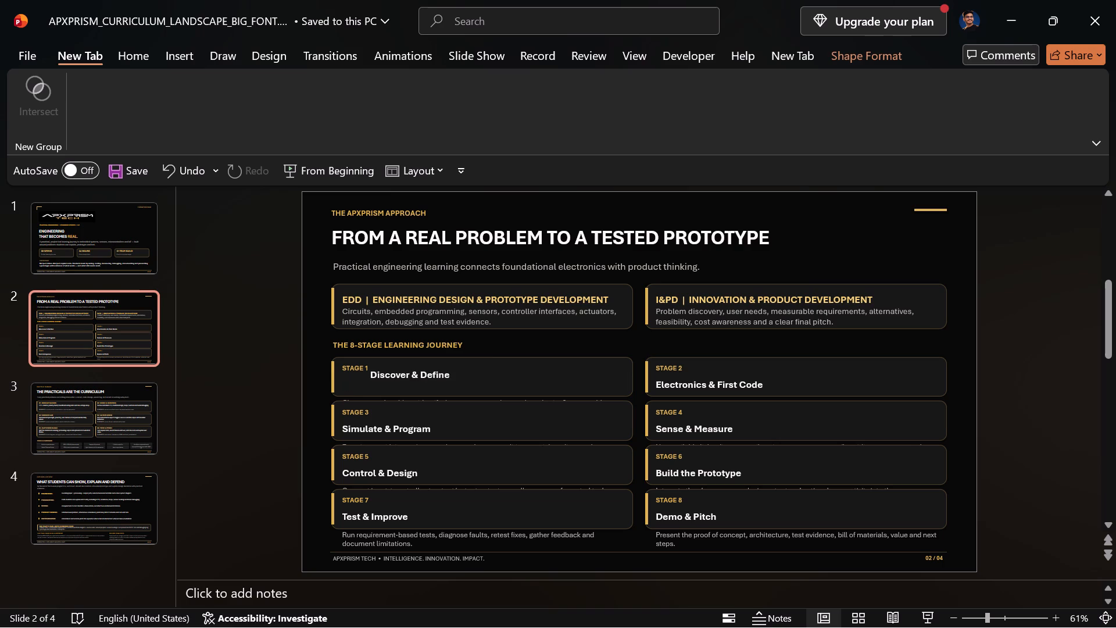
left_click_drag(423, 367, 431, 357)
left_click_drag(431, 357, 431, 359)
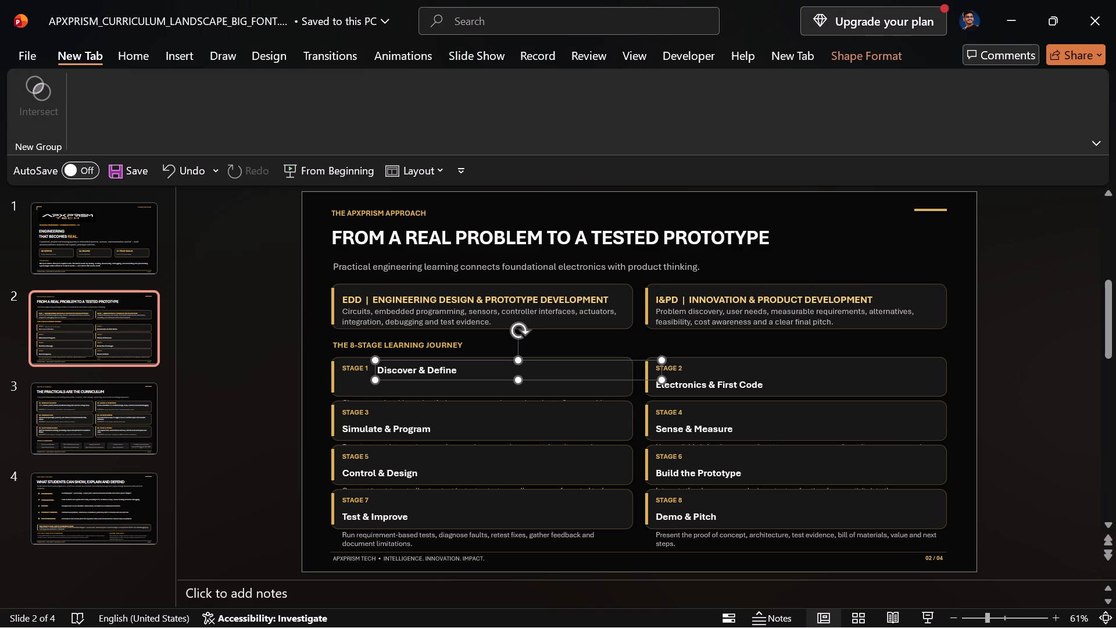
left_click(405, 399)
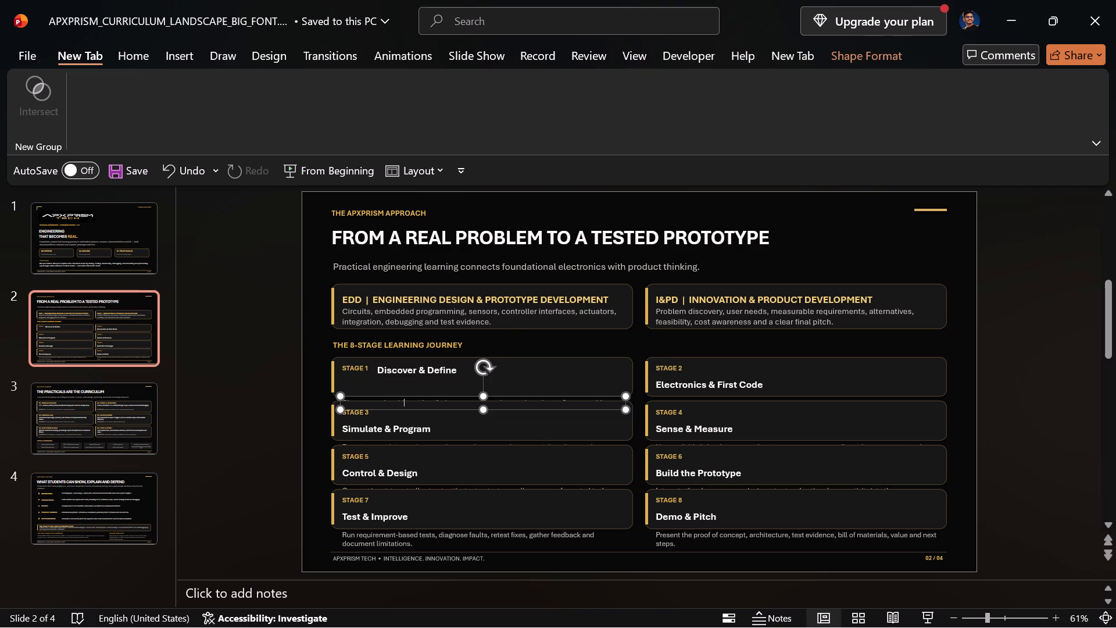
left_click_drag(406, 398, 408, 381)
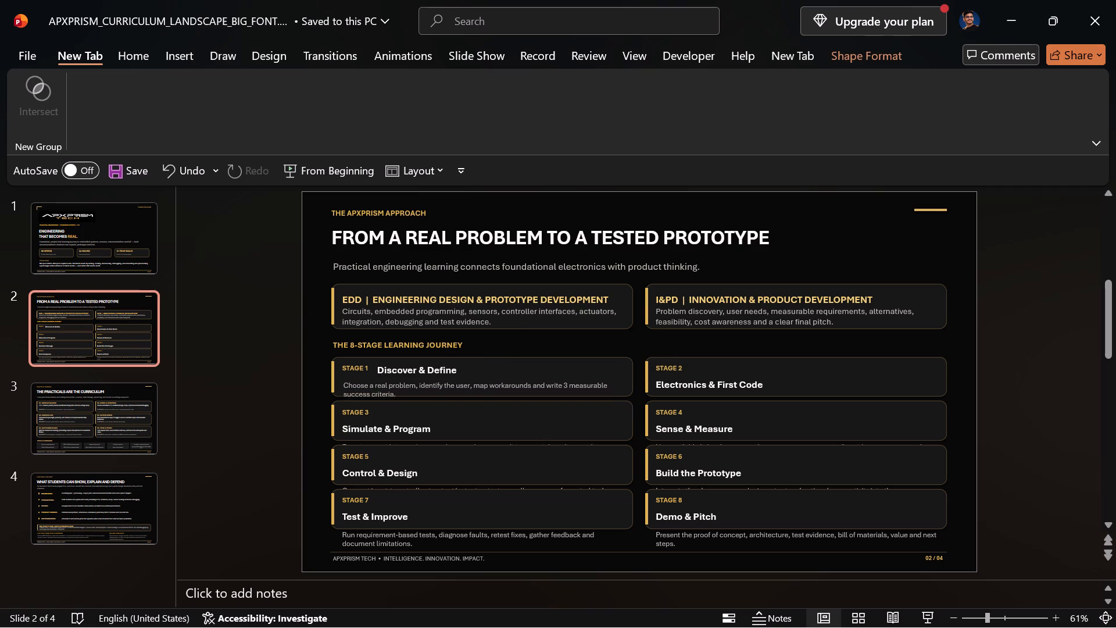
left_click_drag(408, 381, 408, 374)
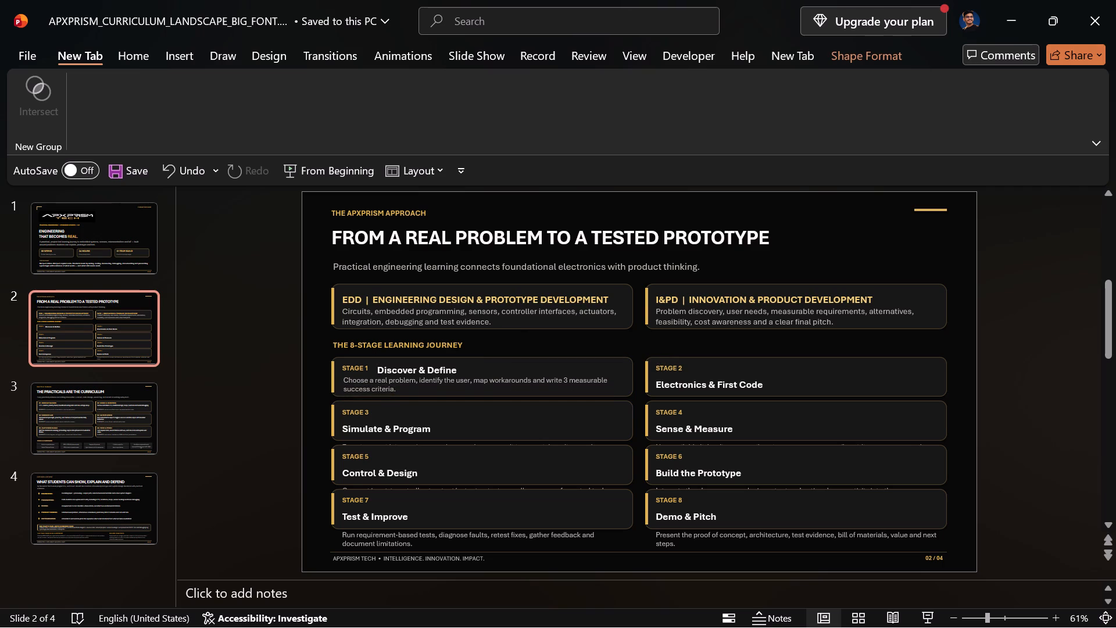
left_click_drag(408, 374, 408, 376)
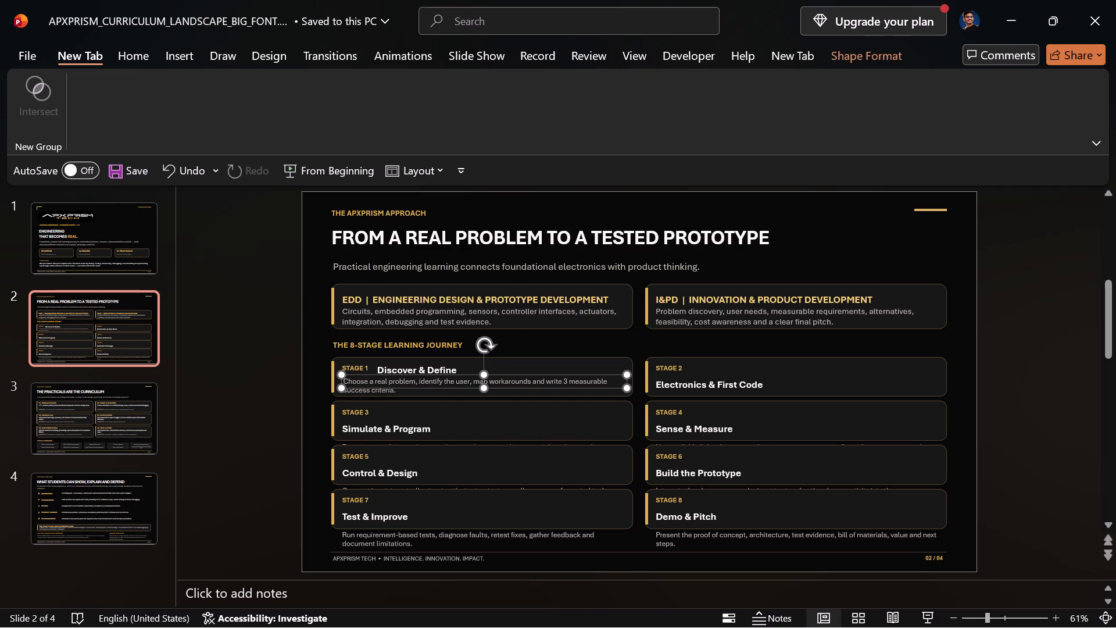
Move the "Electronics & First Code" title up beside the Stage 2 label, and try to select the card's description.
left_click(682, 383)
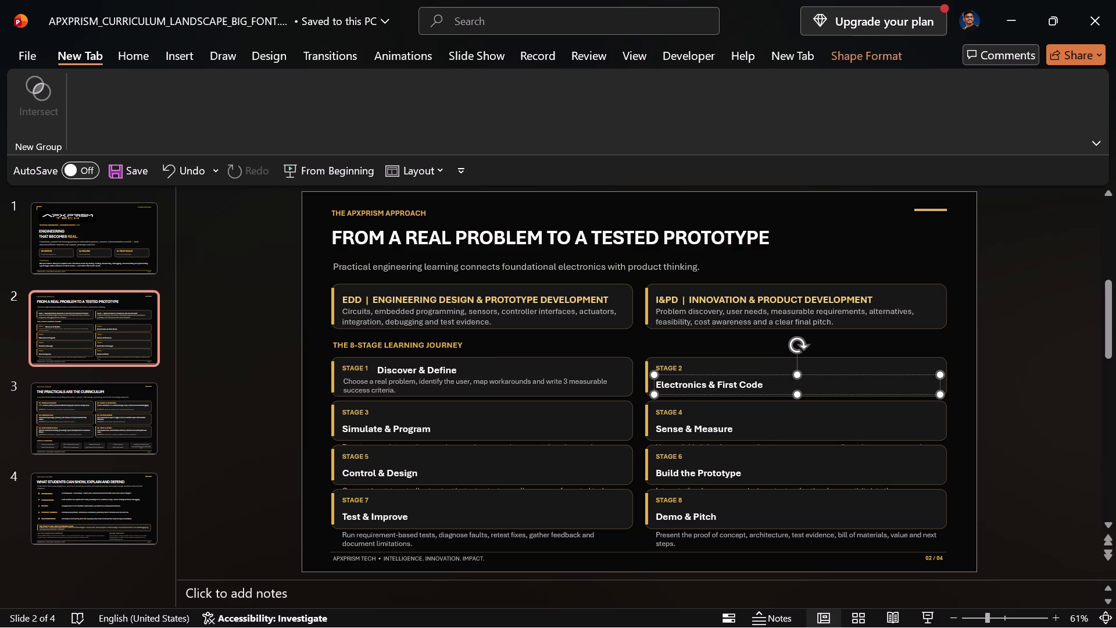
left_click_drag(684, 377, 717, 360)
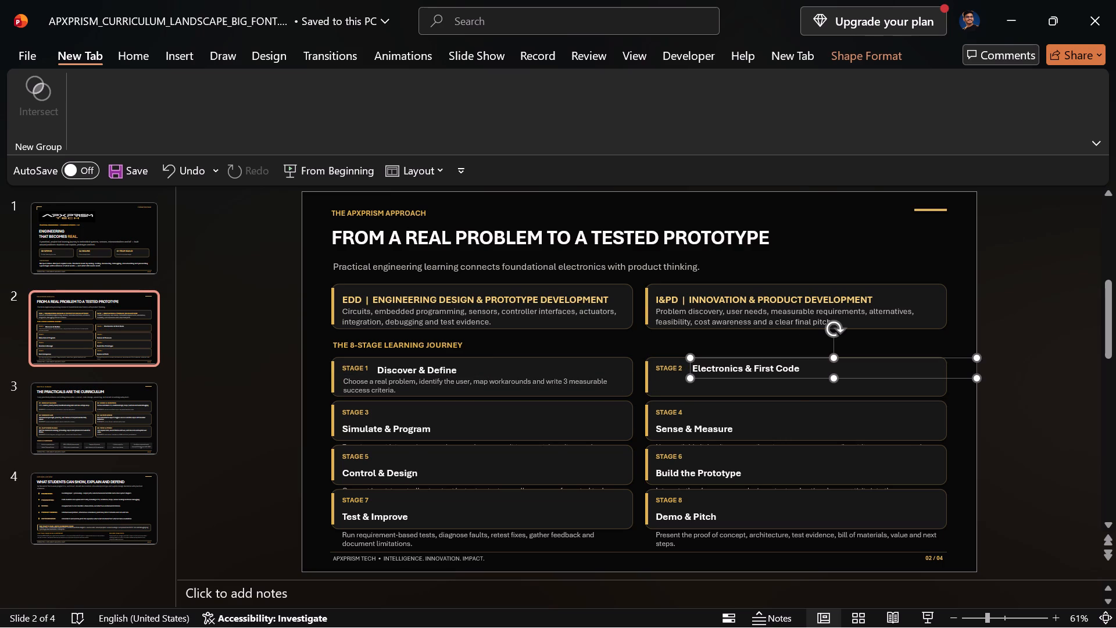
left_click(702, 398)
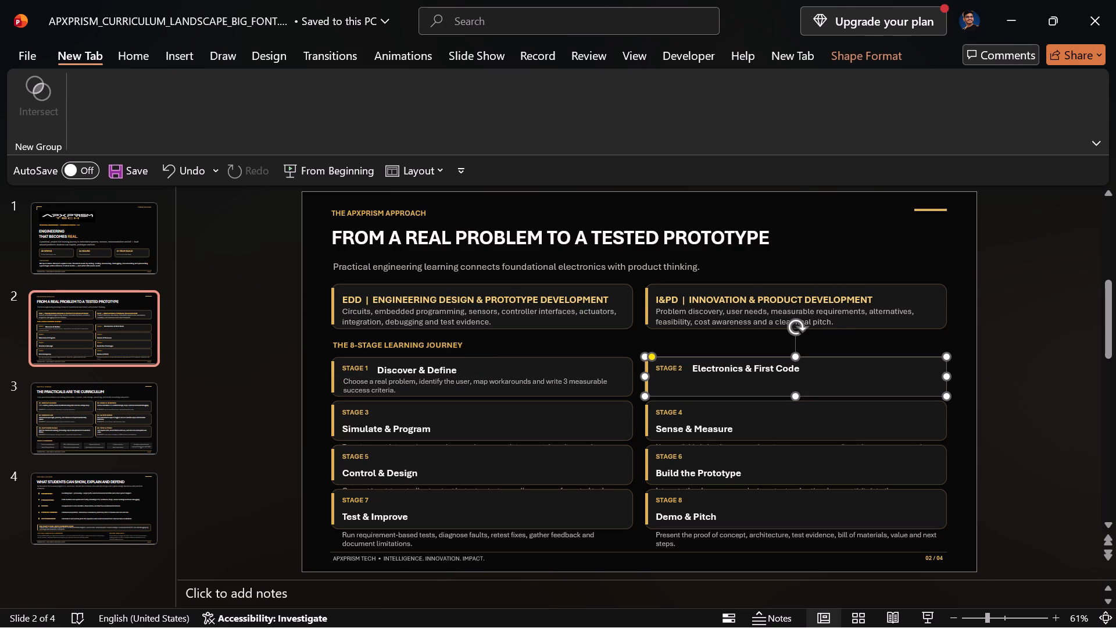
left_click(699, 402)
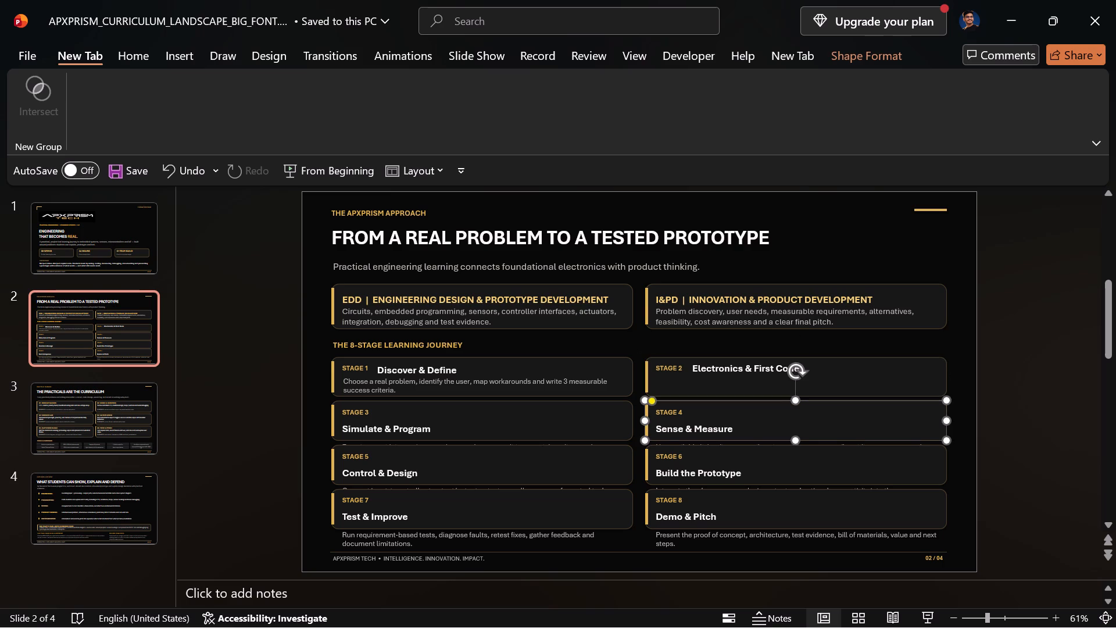
In the Stage 3 card, place "Simulate & Program" beside the stage label and move the description up inside the card beneath it.
left_click(394, 431)
left_click_drag(400, 422, 437, 404)
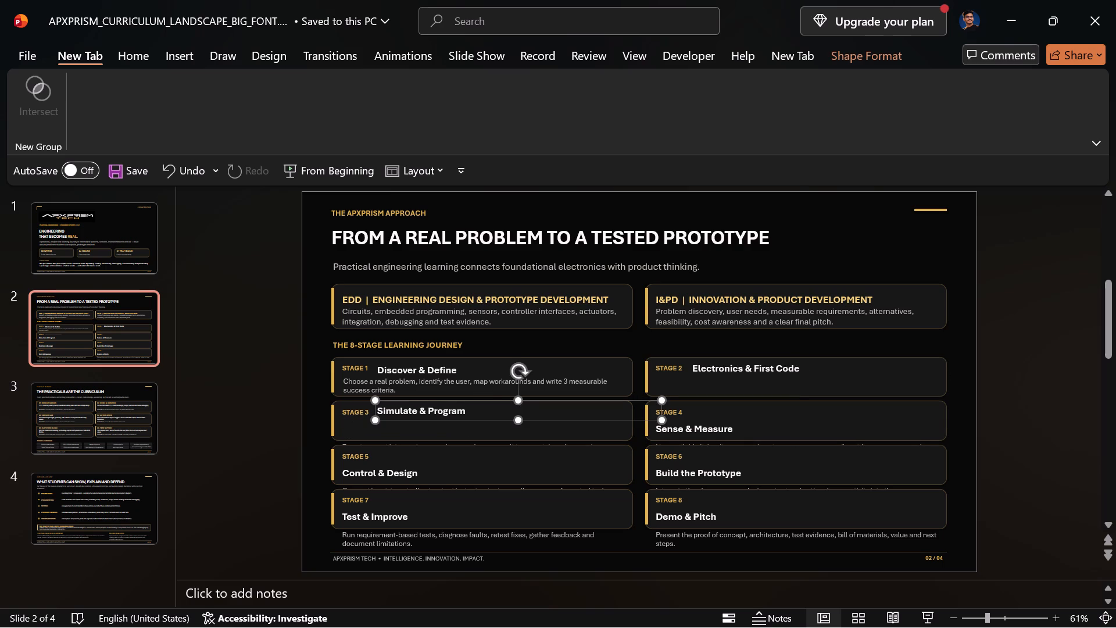
left_click(411, 443)
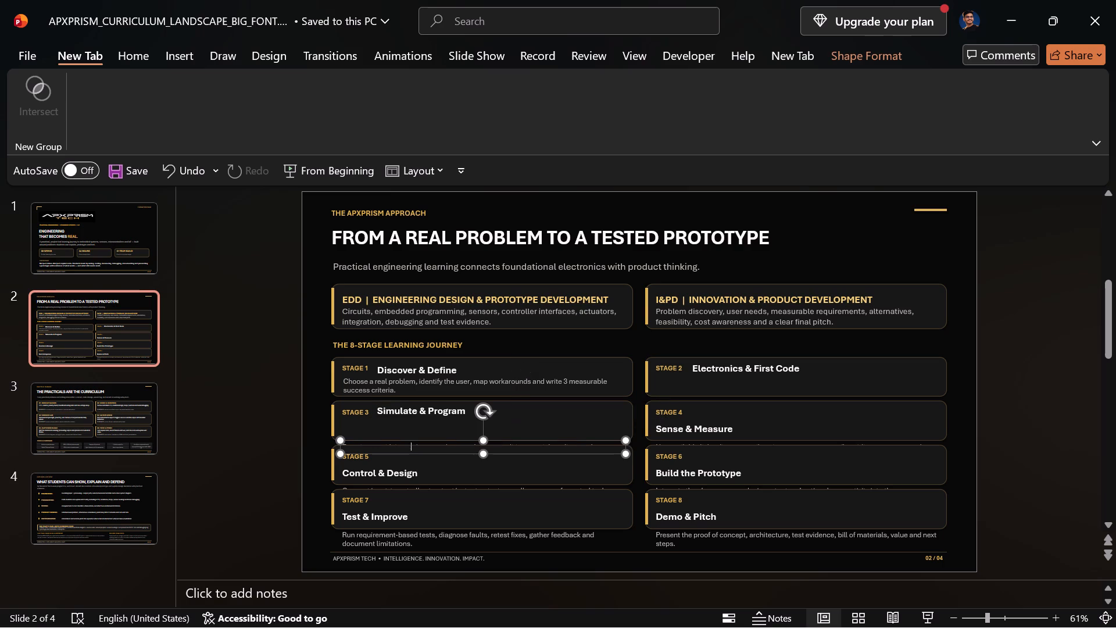
left_click_drag(412, 440, 419, 419)
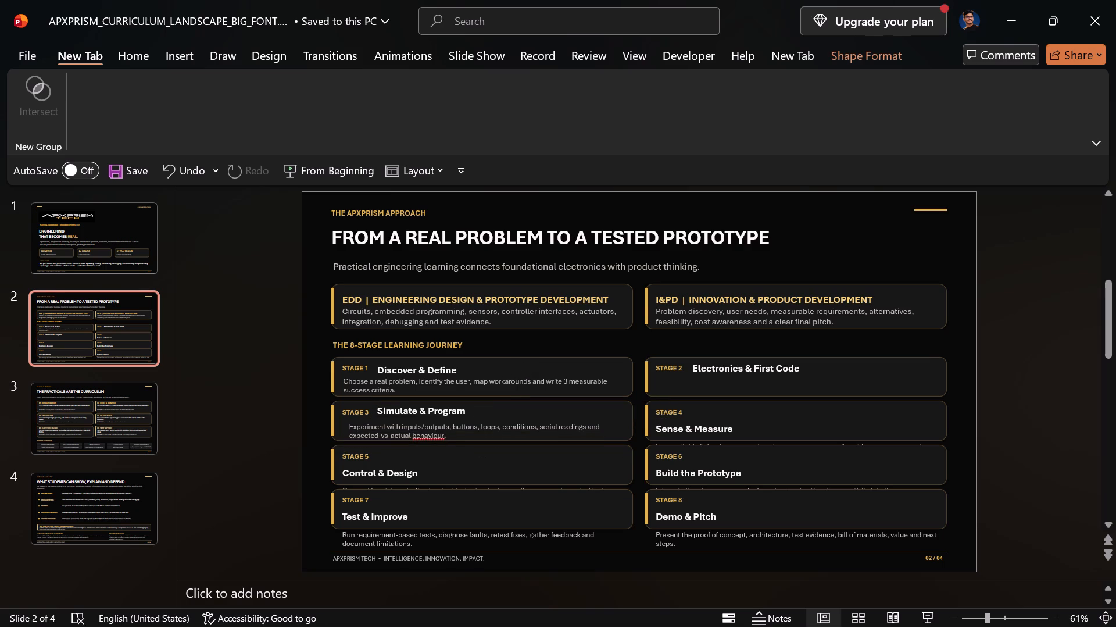
left_click_drag(419, 419, 414, 418)
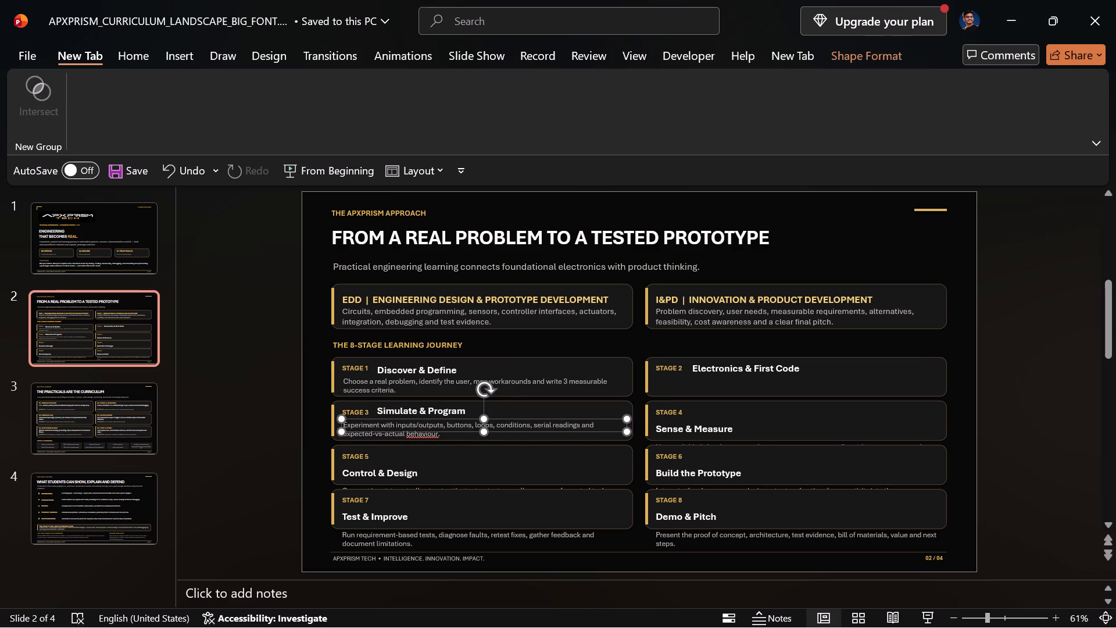
In the Stage 4 card, place "Sense & Measure" beside the stage label and move the description up inside the card beneath it.
left_click(692, 432)
left_click_drag(694, 420, 729, 403)
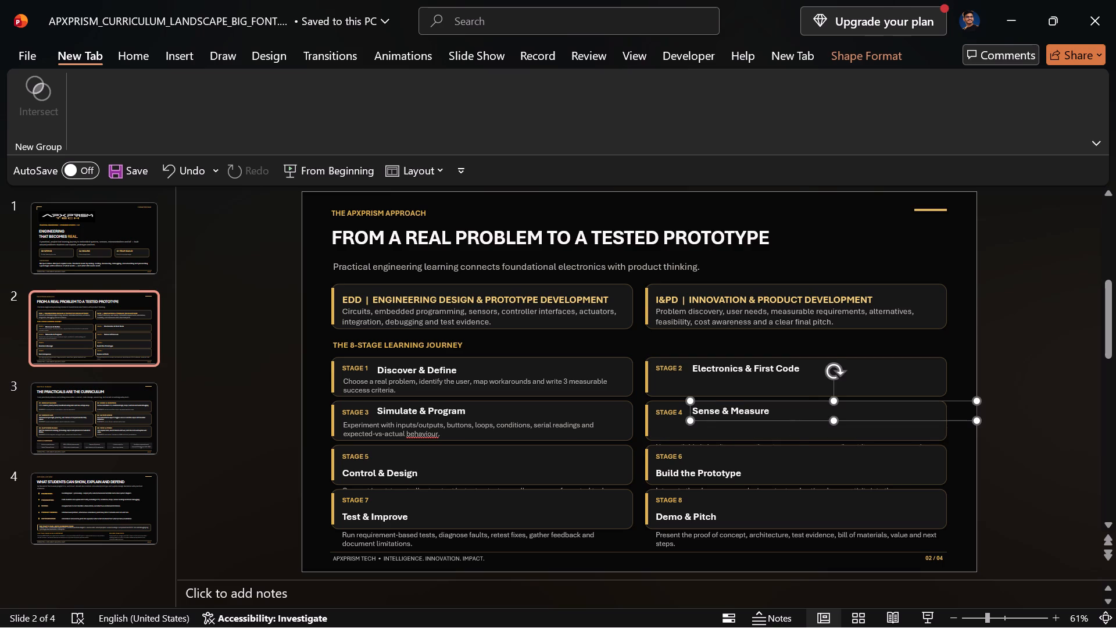
left_click(700, 443)
left_click_drag(700, 440, 706, 423)
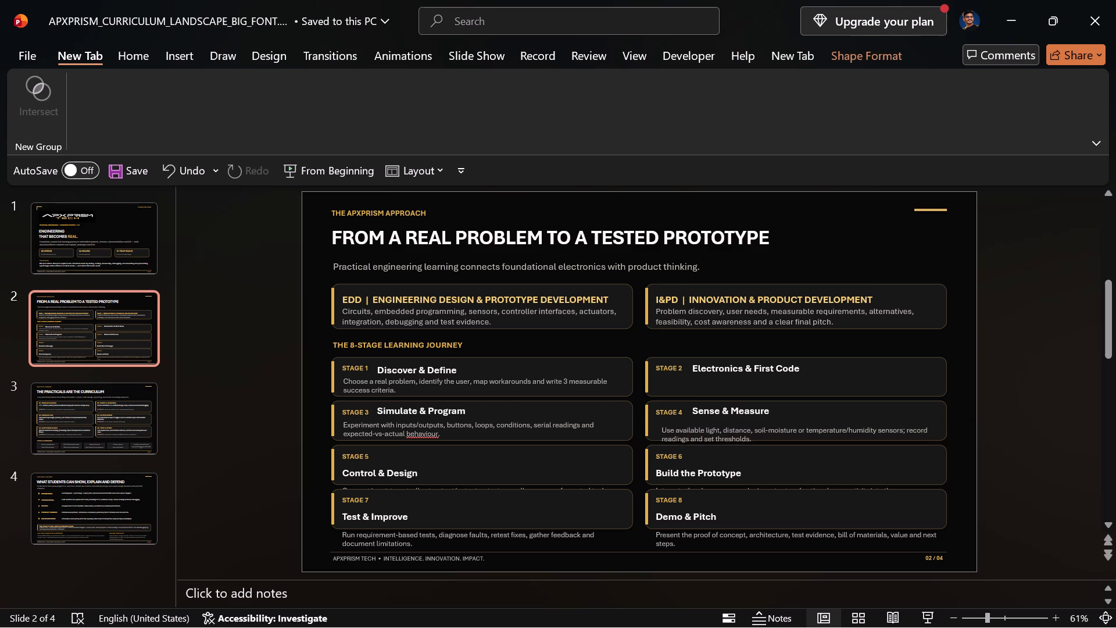
left_click_drag(706, 423, 703, 419)
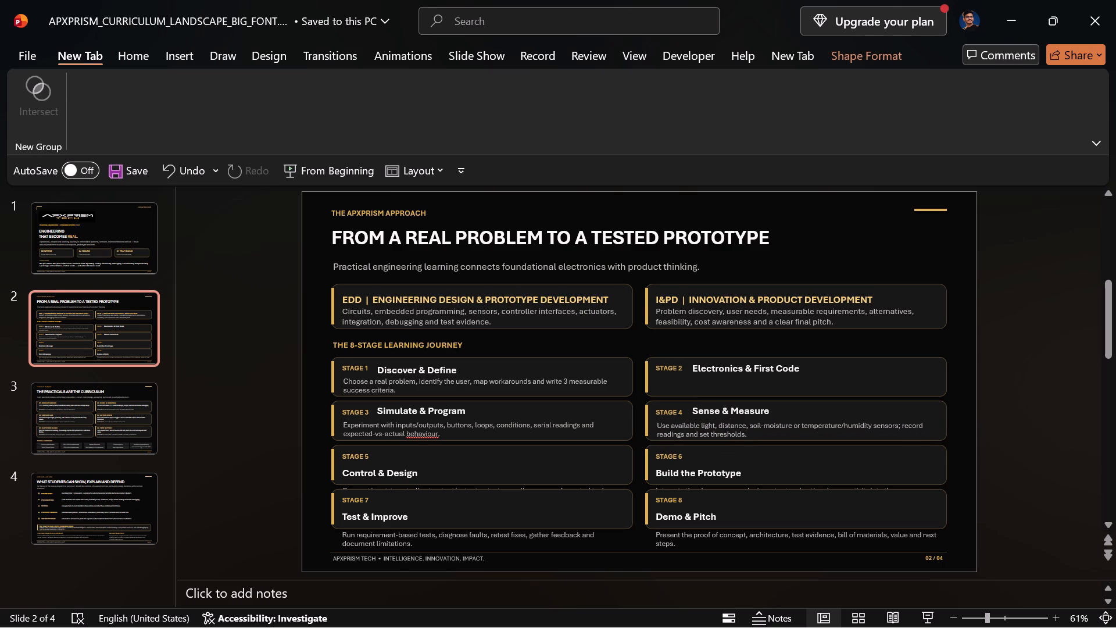
left_click_drag(703, 419, 703, 418)
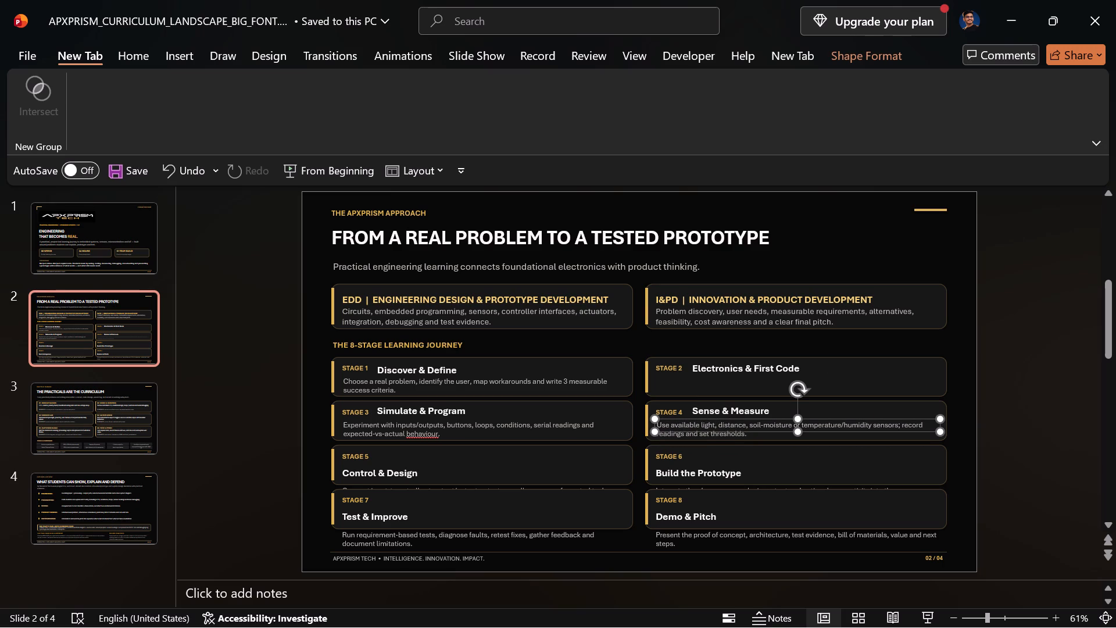
In the Stage 6 card, place "Build the Prototype" beside the stage label and move the description up inside the card beneath it.
left_click(681, 474)
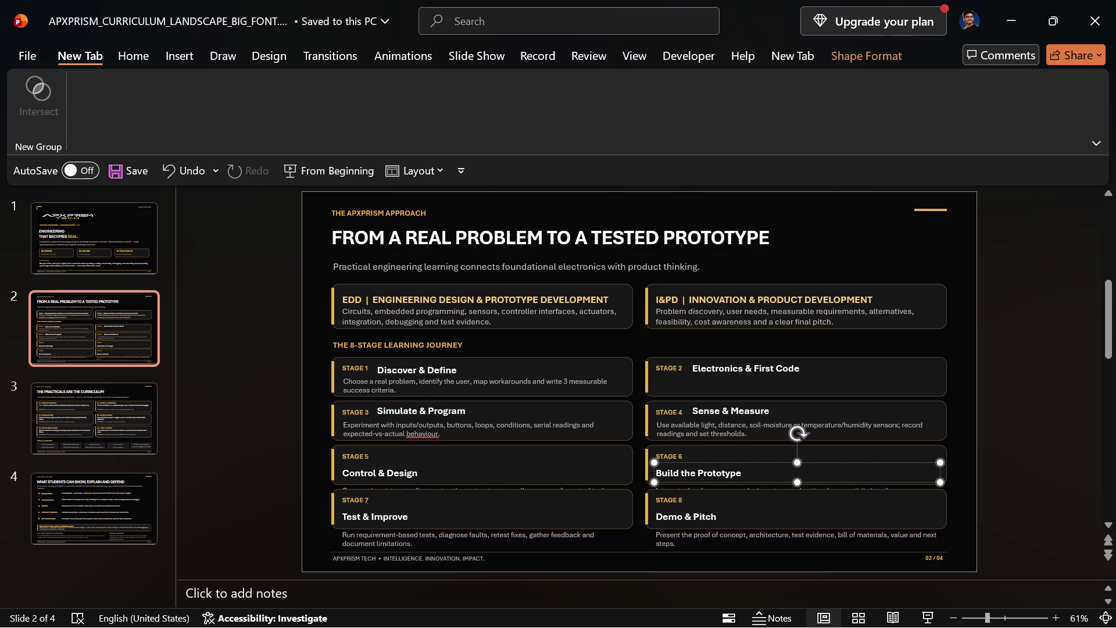
left_click_drag(684, 464, 718, 444)
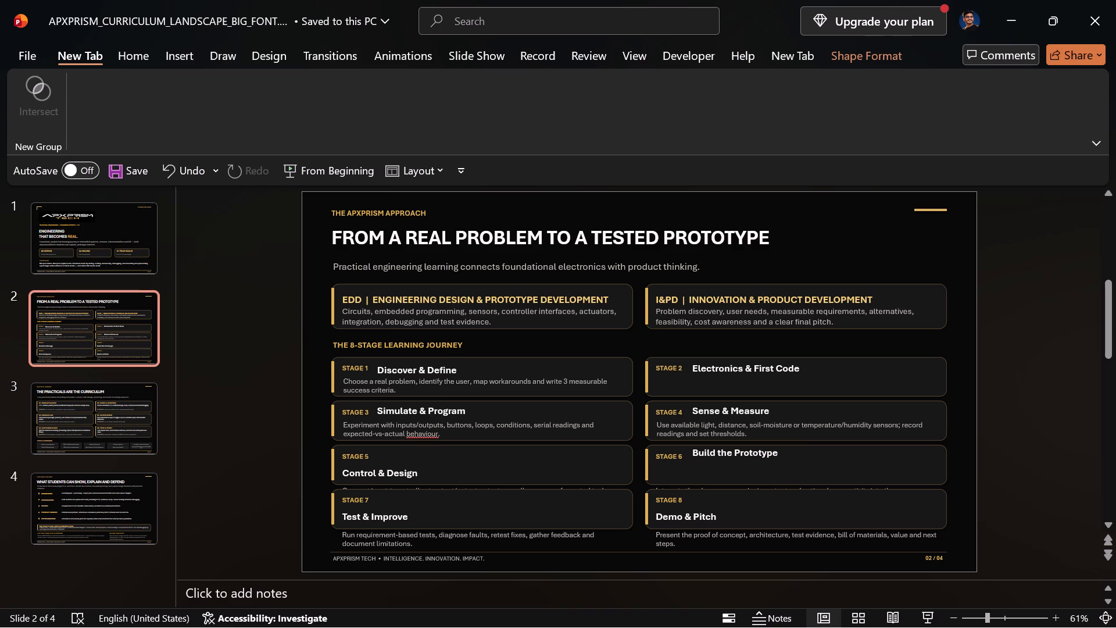
left_click_drag(718, 444, 718, 446)
left_click_drag(718, 446, 718, 445)
left_click(699, 487)
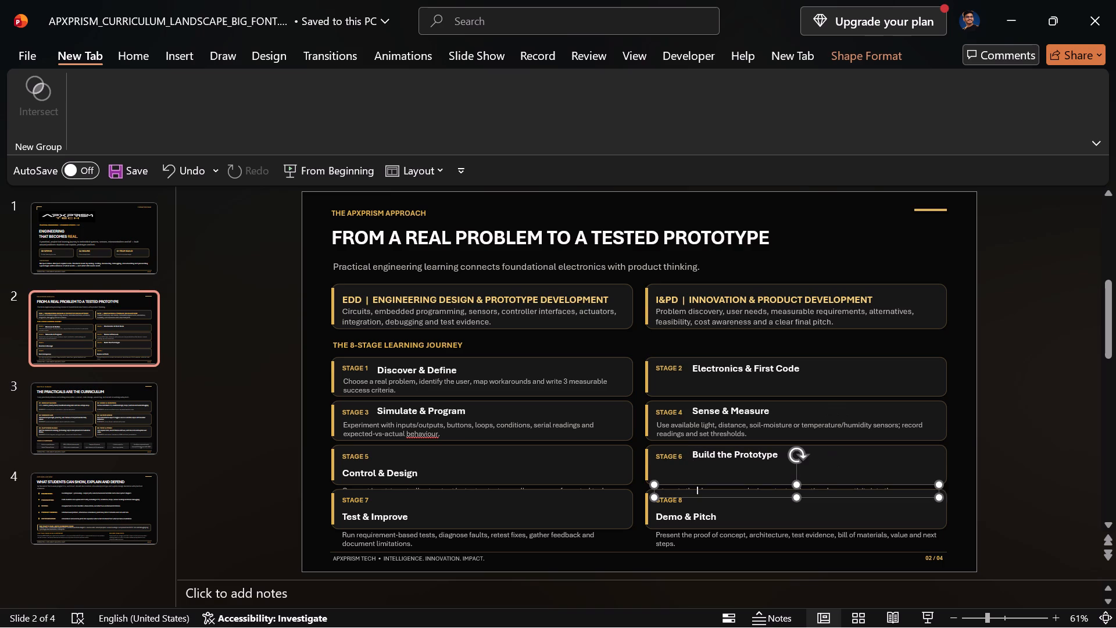
left_click_drag(699, 484, 703, 465)
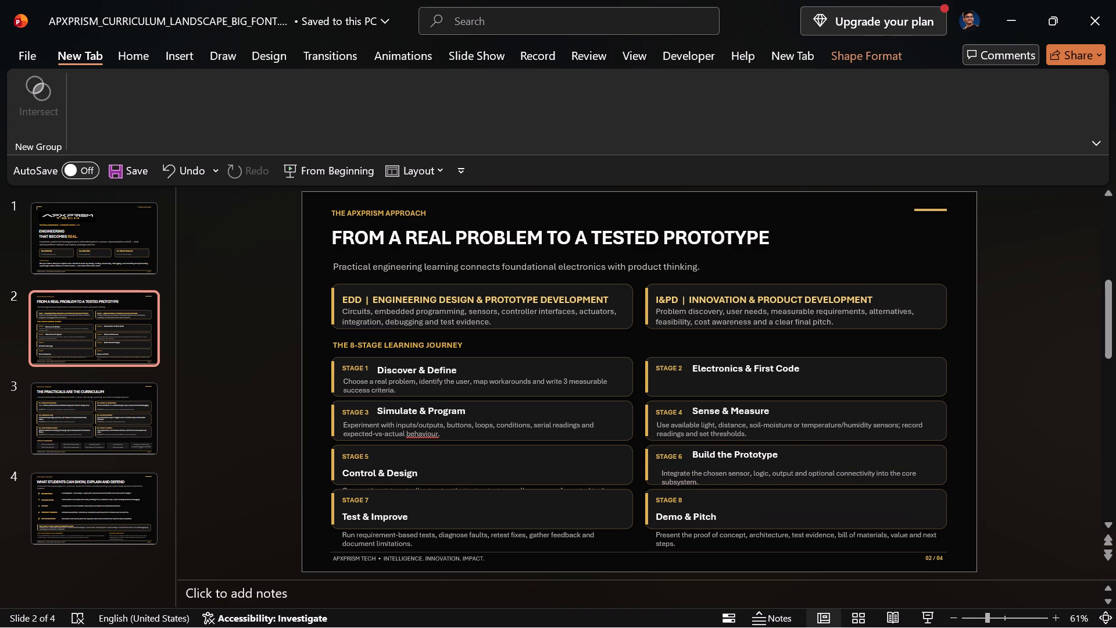
left_click_drag(703, 465, 700, 462)
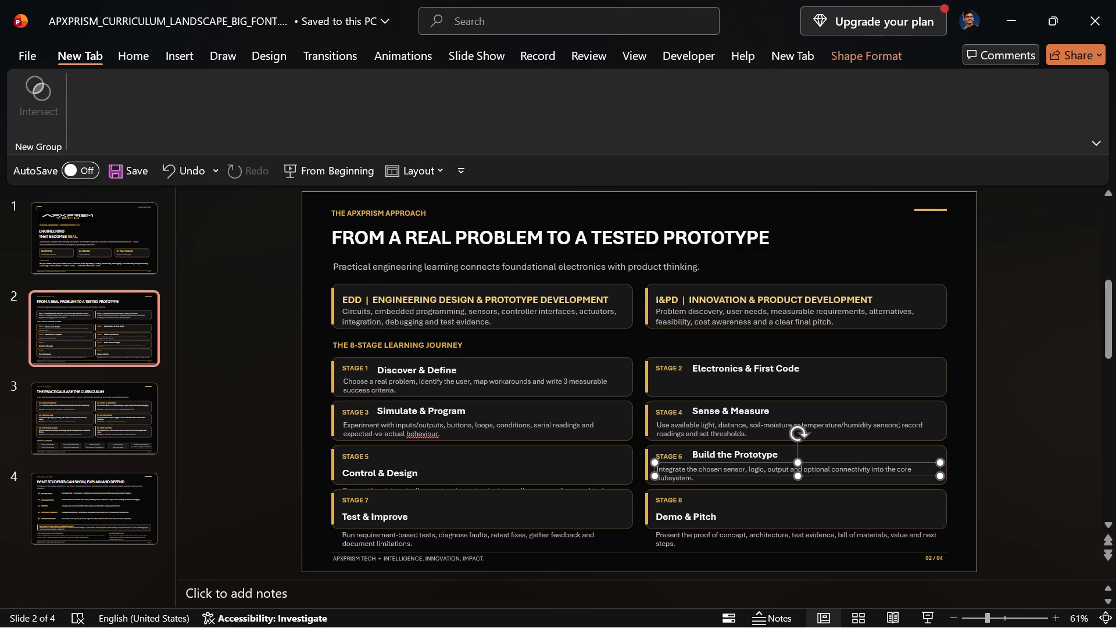
In the Stage 8 card, place "Demo & Pitch" beside the stage label and move the description up inside the card beneath it.
left_click(700, 518)
left_click_drag(700, 509, 737, 493)
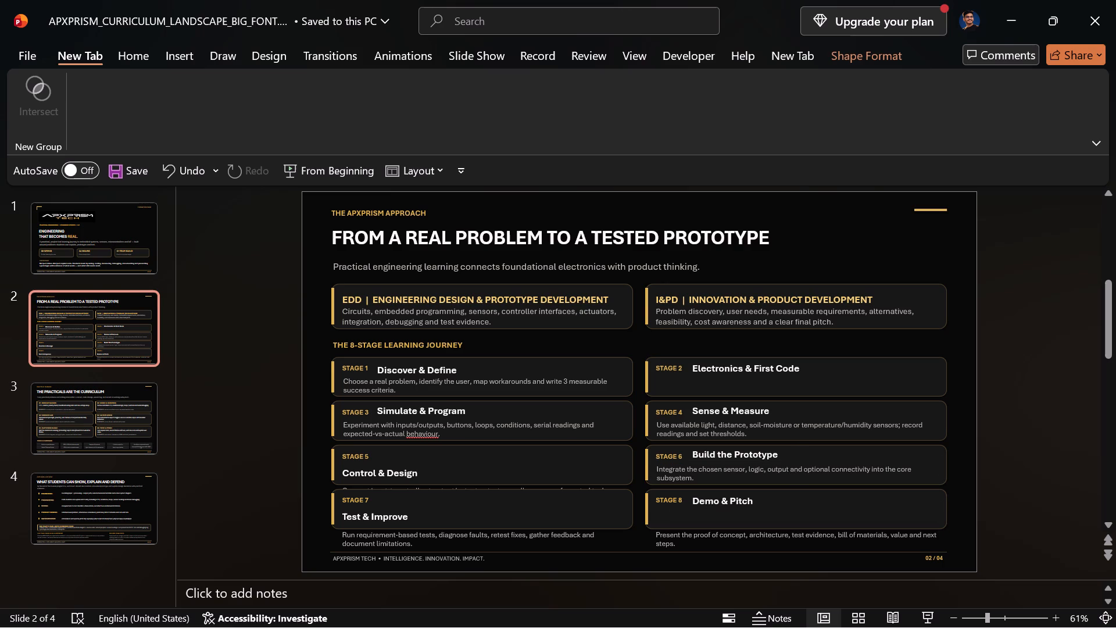
left_click_drag(737, 493, 737, 492)
left_click_drag(737, 492, 734, 492)
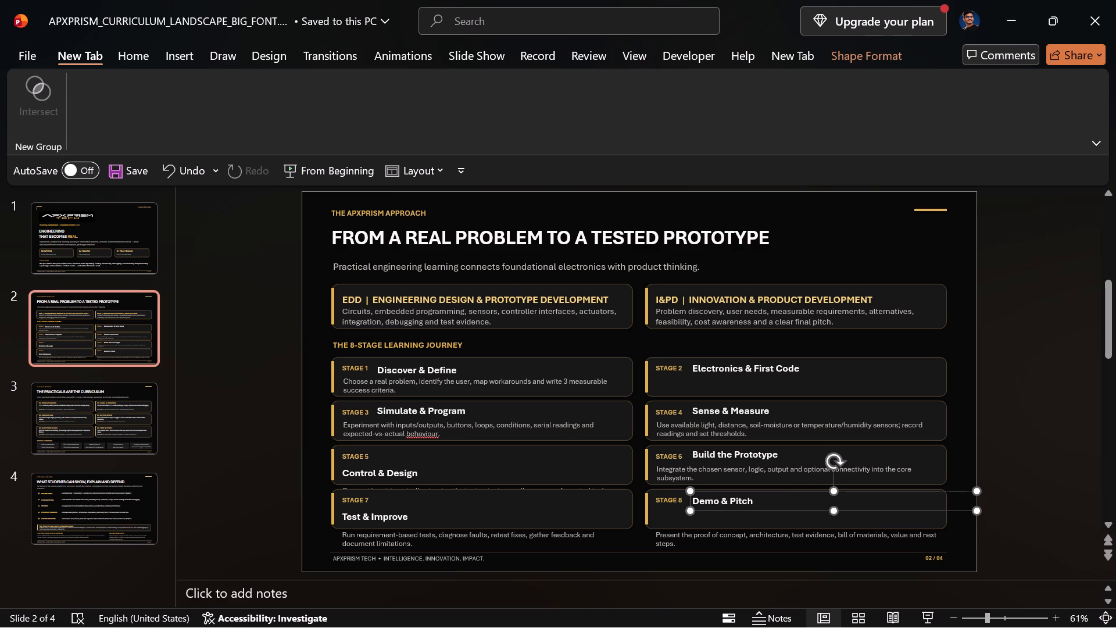
left_click(713, 532)
left_click_drag(711, 529, 711, 507)
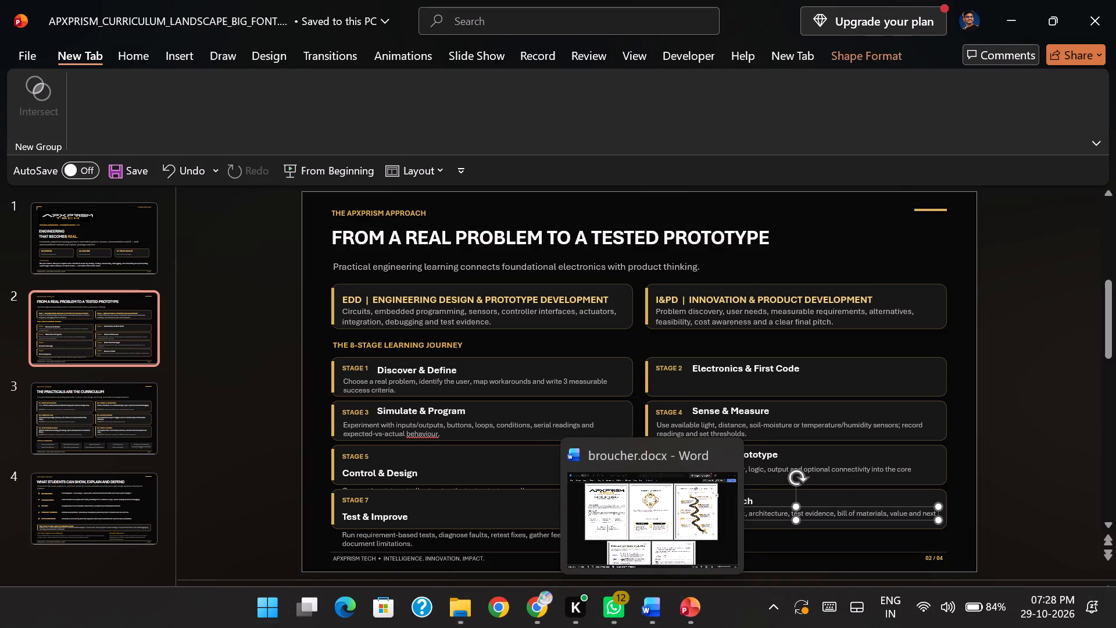
In the Stage 5 card, place "Control & Design" beside the stage label and move the description up inside the card beneath it.
left_click(377, 474)
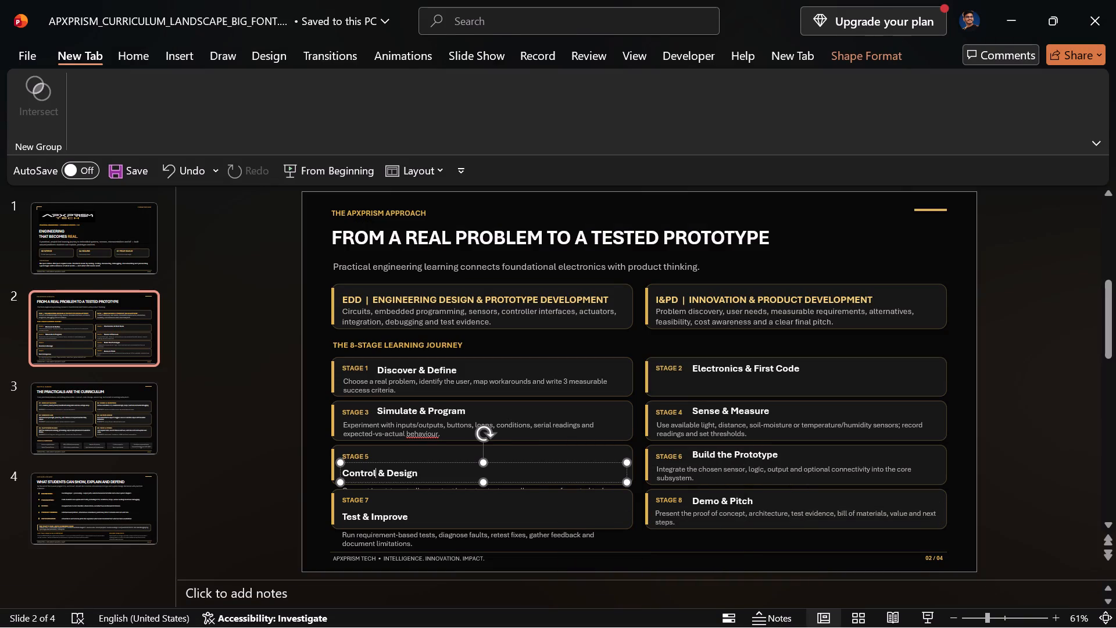
left_click_drag(388, 464, 424, 448)
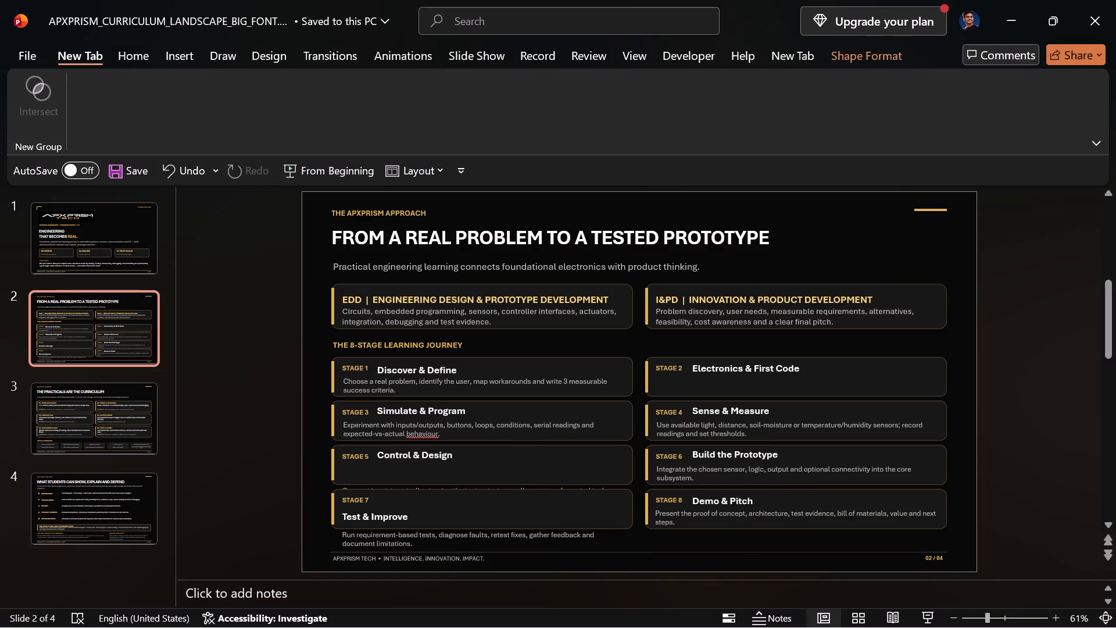
left_click_drag(424, 448, 424, 449)
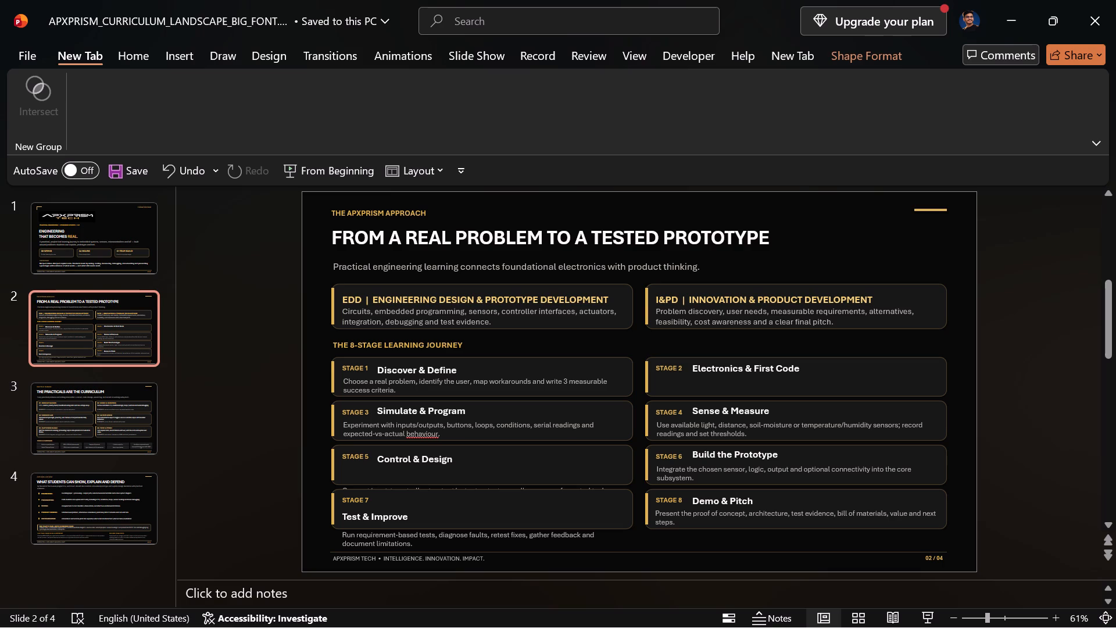
left_click_drag(424, 449, 423, 448)
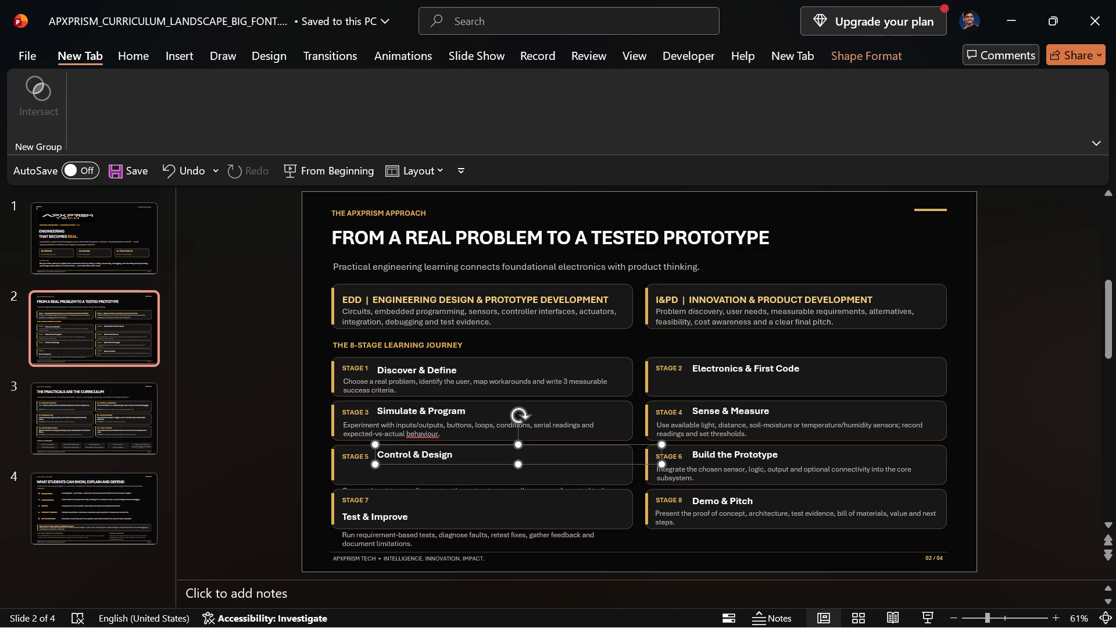
left_click(402, 487)
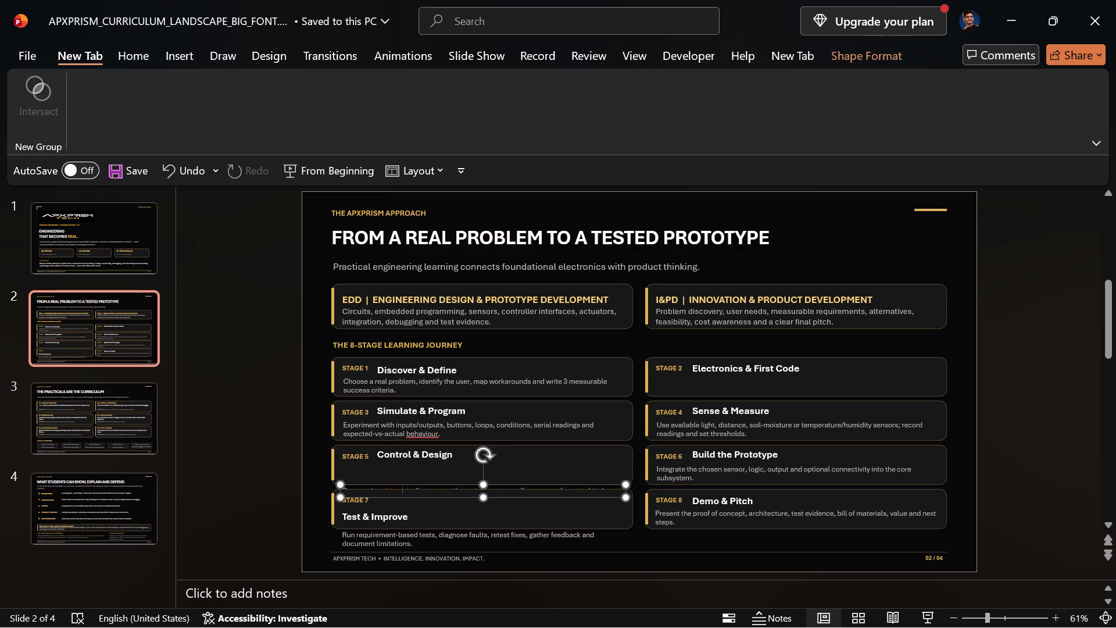
left_click_drag(401, 485, 403, 467)
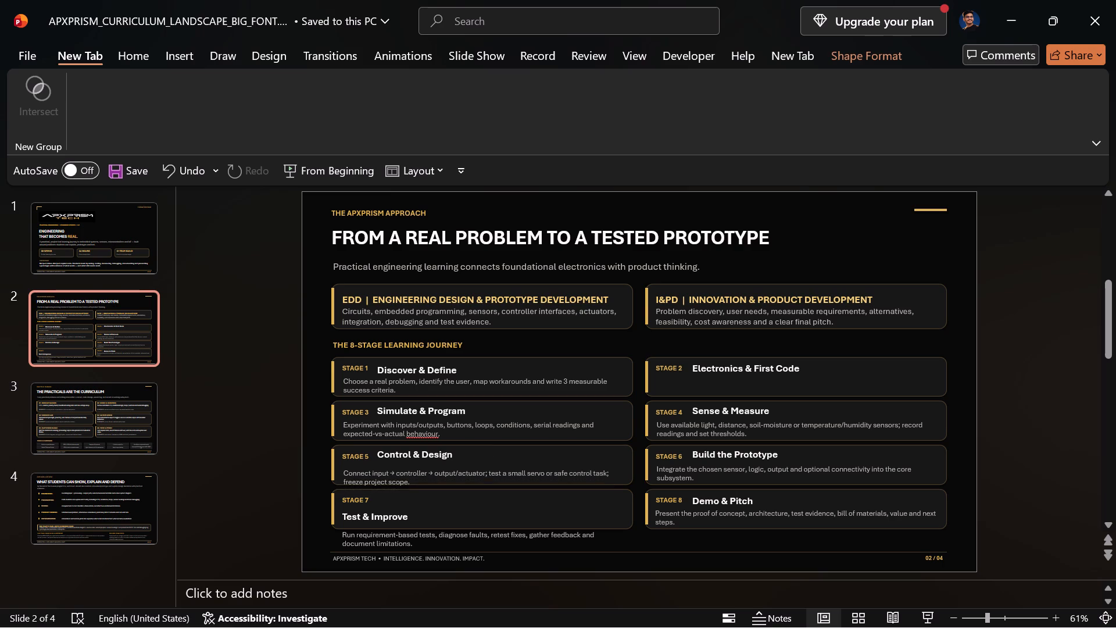
left_click_drag(403, 467, 403, 464)
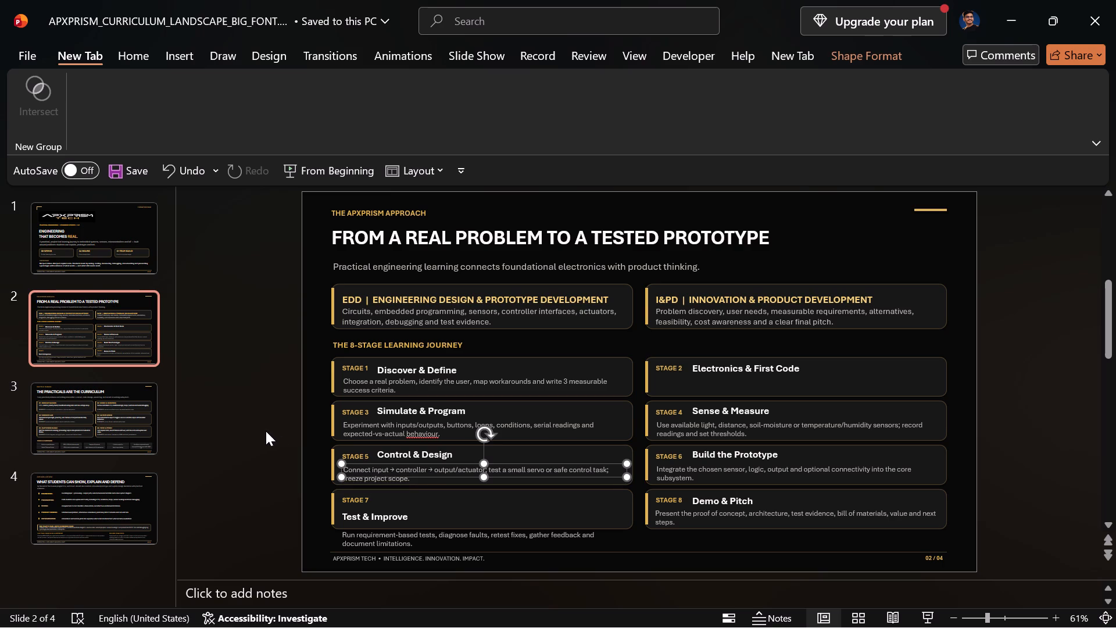
left_click(262, 431)
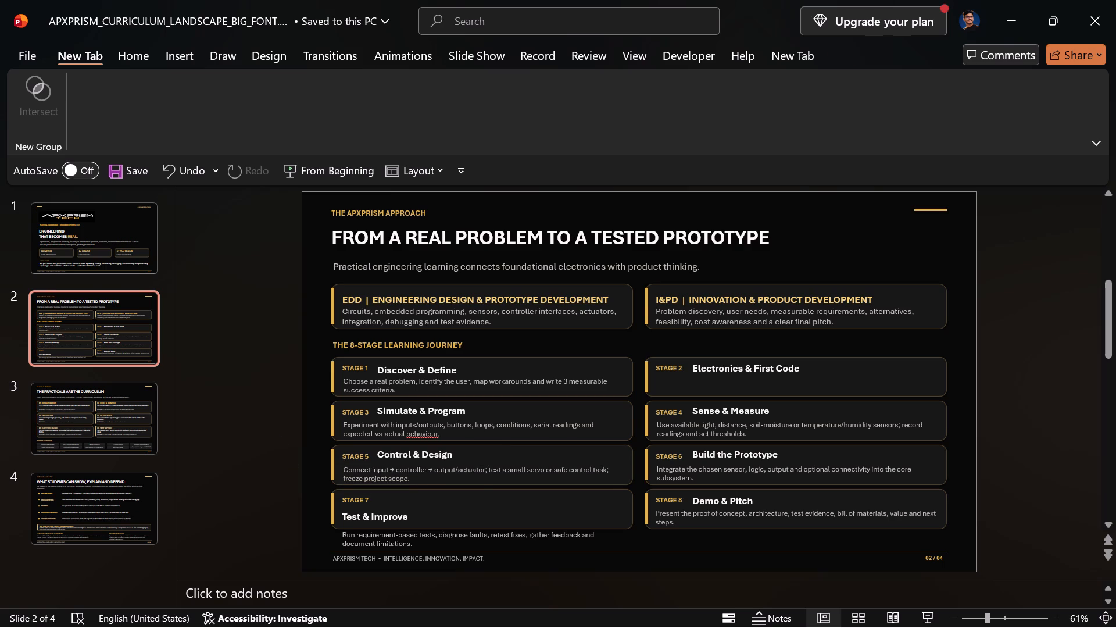
In the Stage 7 card, place "Test & Improve" beside the stage label and move the description up inside the card beneath it.
left_click(392, 519)
left_click_drag(394, 509, 399, 506)
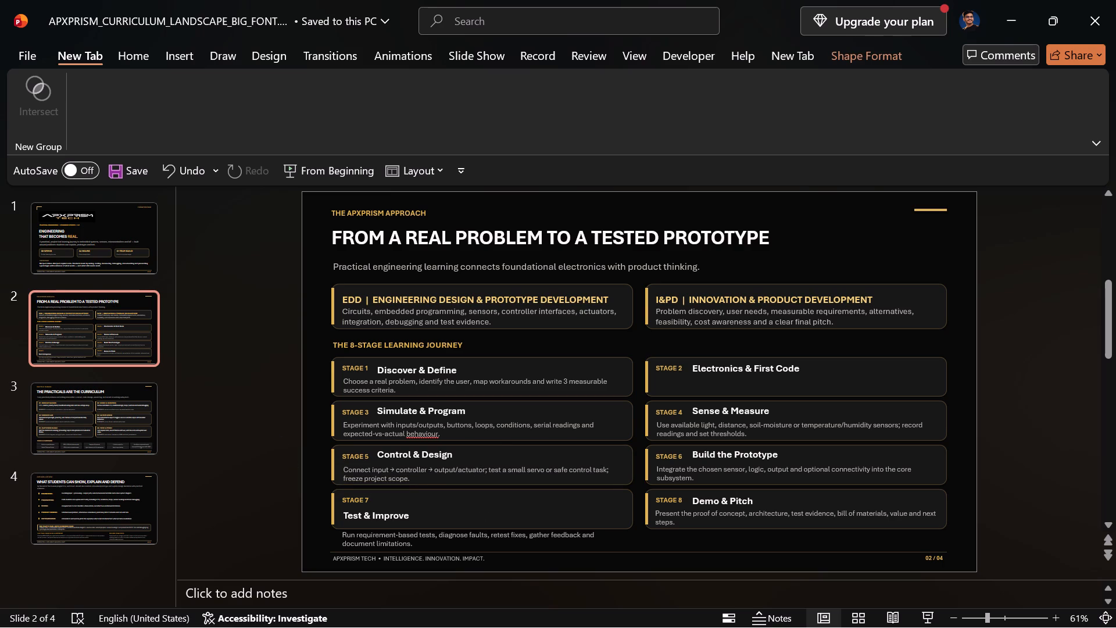
left_click_drag(399, 506, 427, 494)
left_click_drag(427, 494, 424, 490)
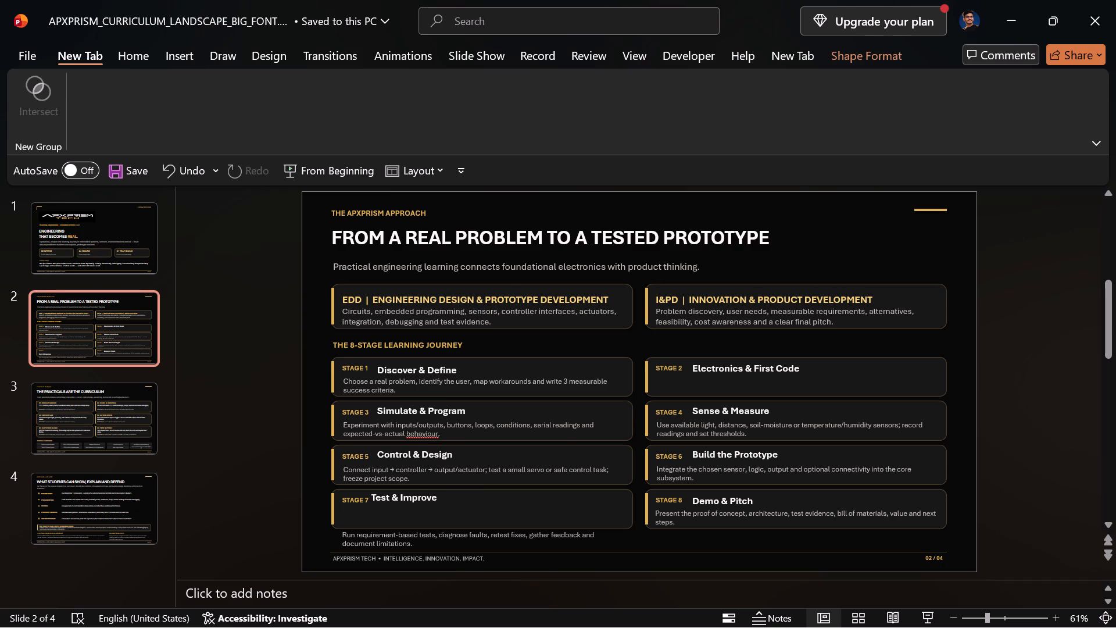
left_click_drag(424, 490, 428, 491)
left_click_drag(428, 491, 427, 491)
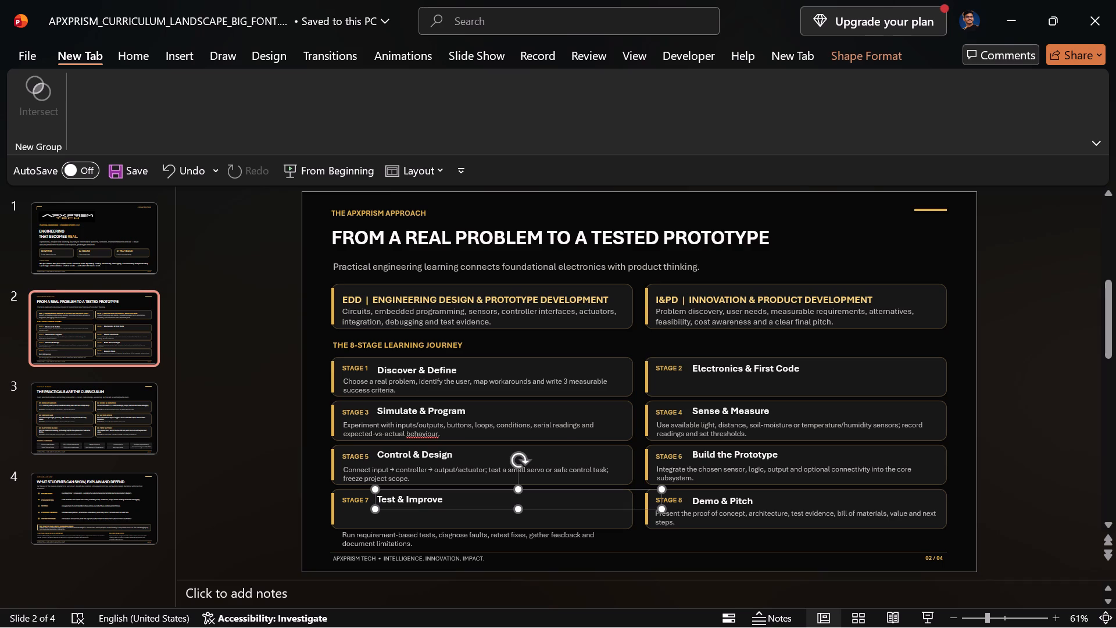
left_click(416, 536)
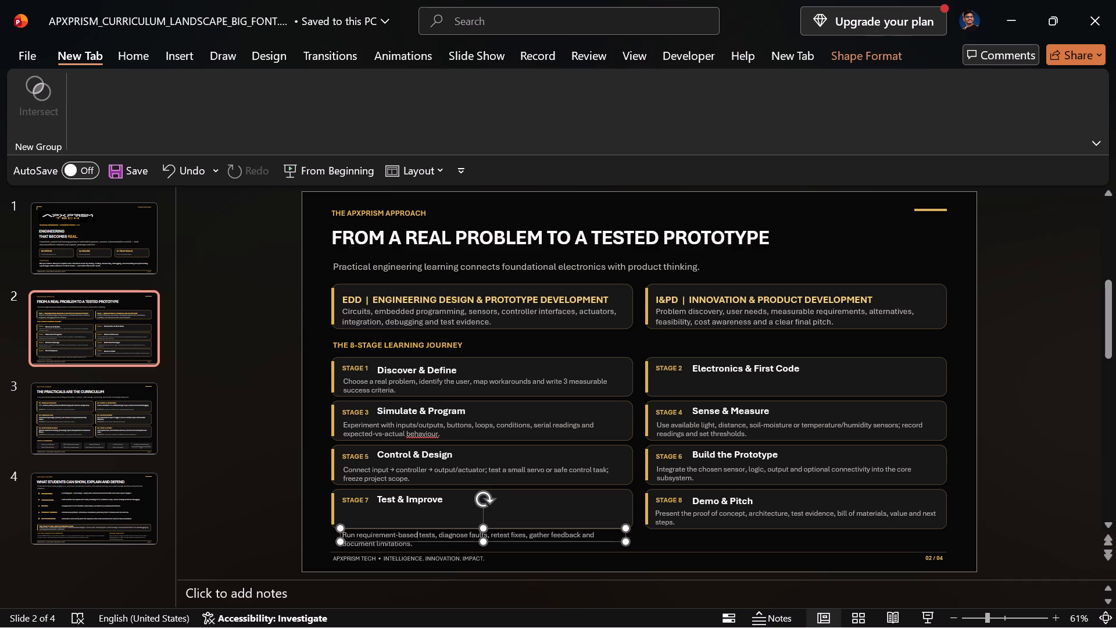
left_click_drag(416, 540, 418, 518)
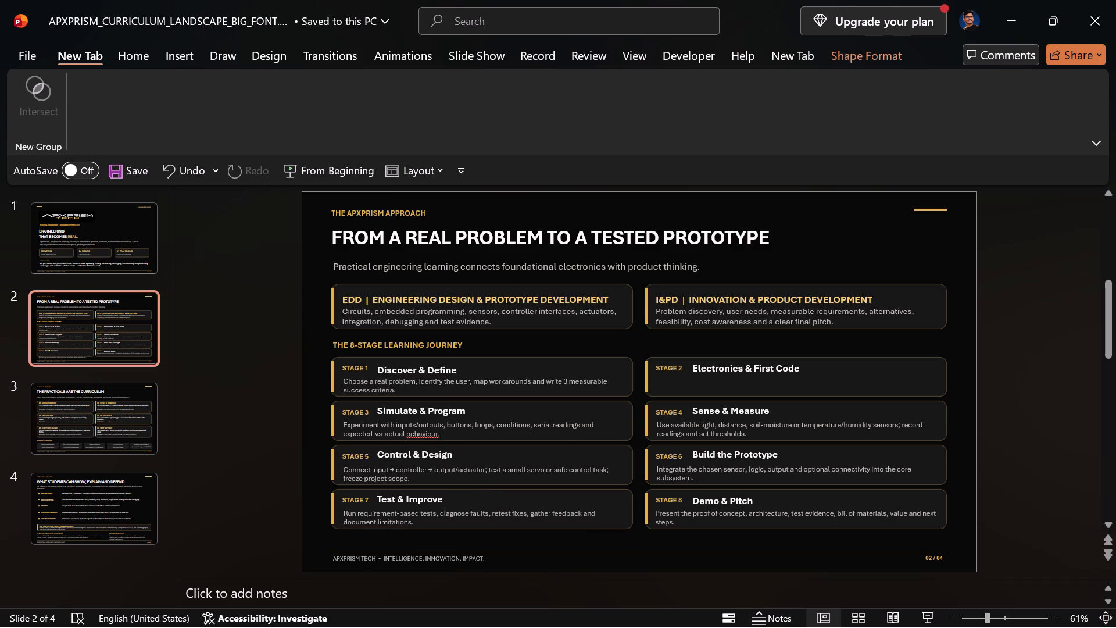
left_click_drag(418, 518, 419, 518)
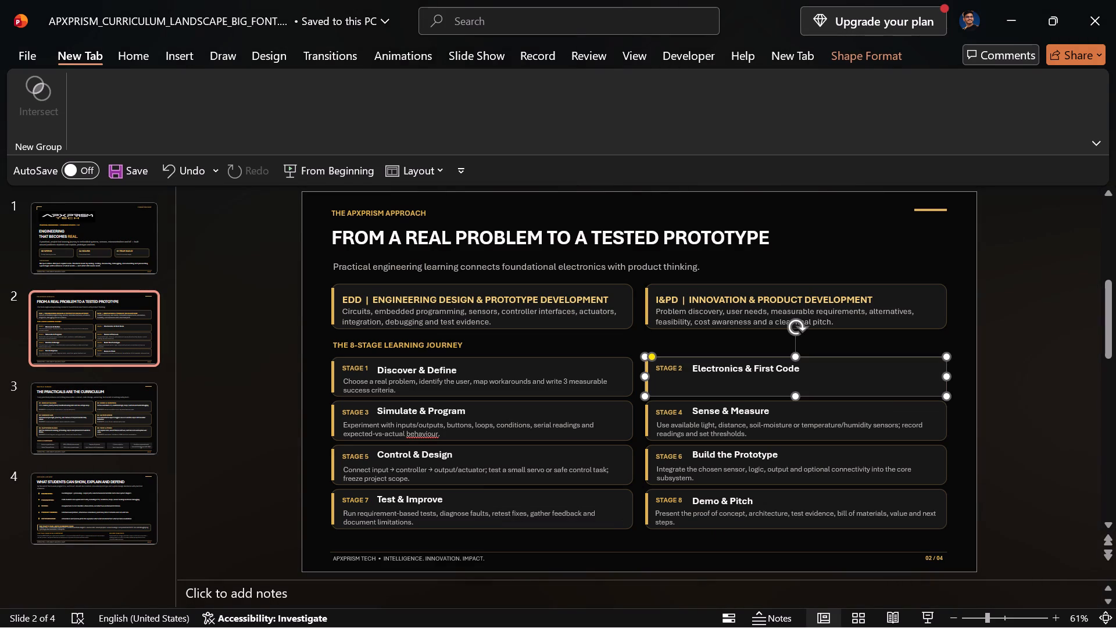
left_click(895, 411)
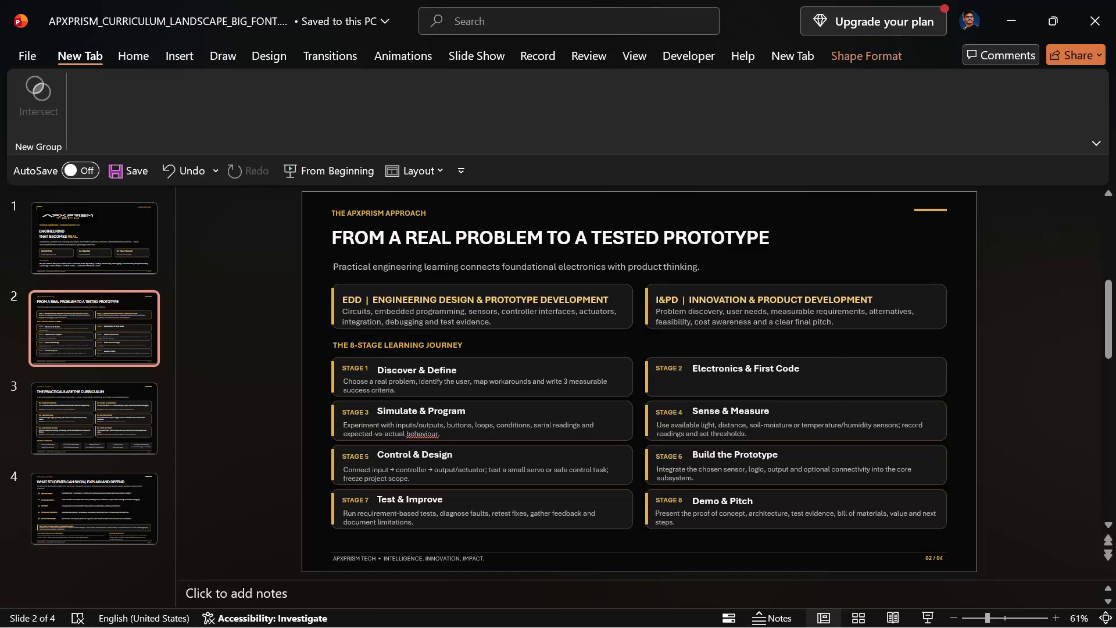
left_click(942, 430)
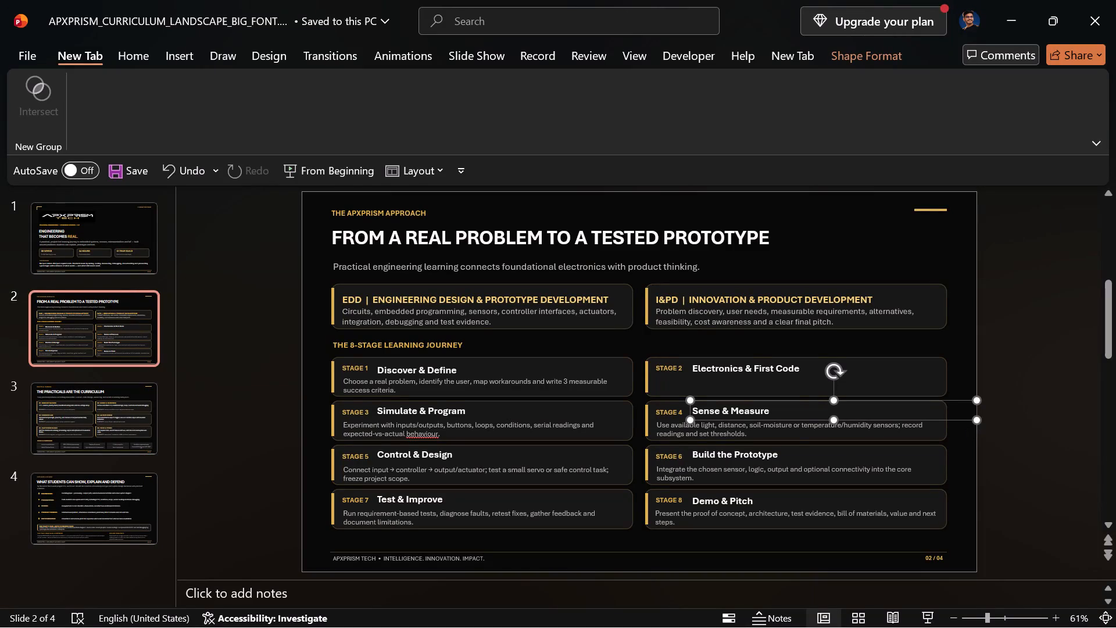
left_click(933, 418)
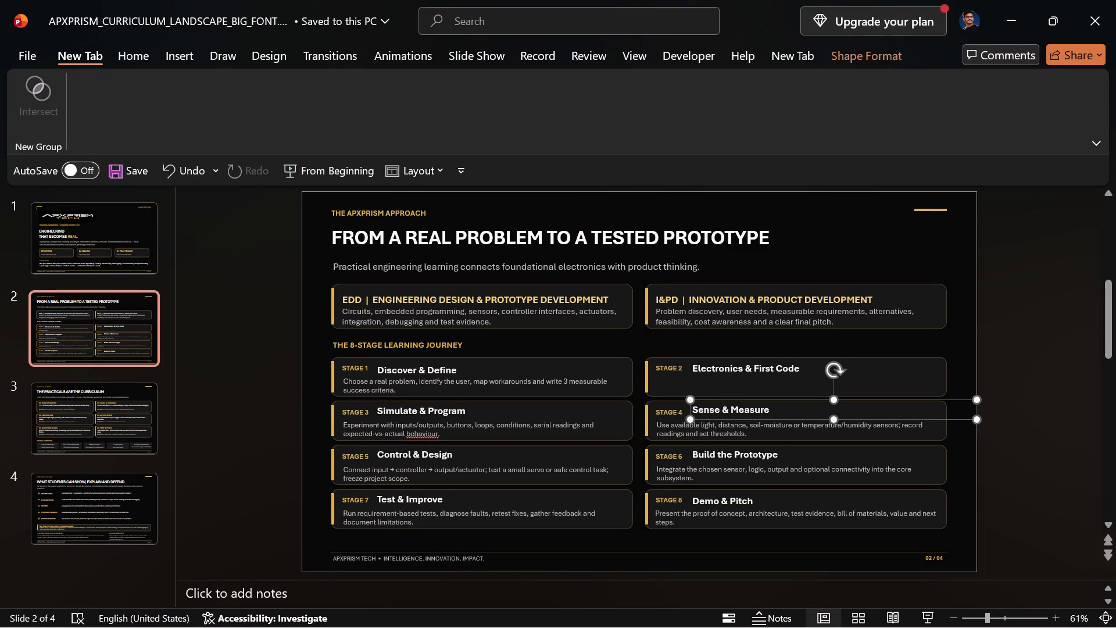
left_click(945, 434)
left_click_drag(936, 439, 1002, 455)
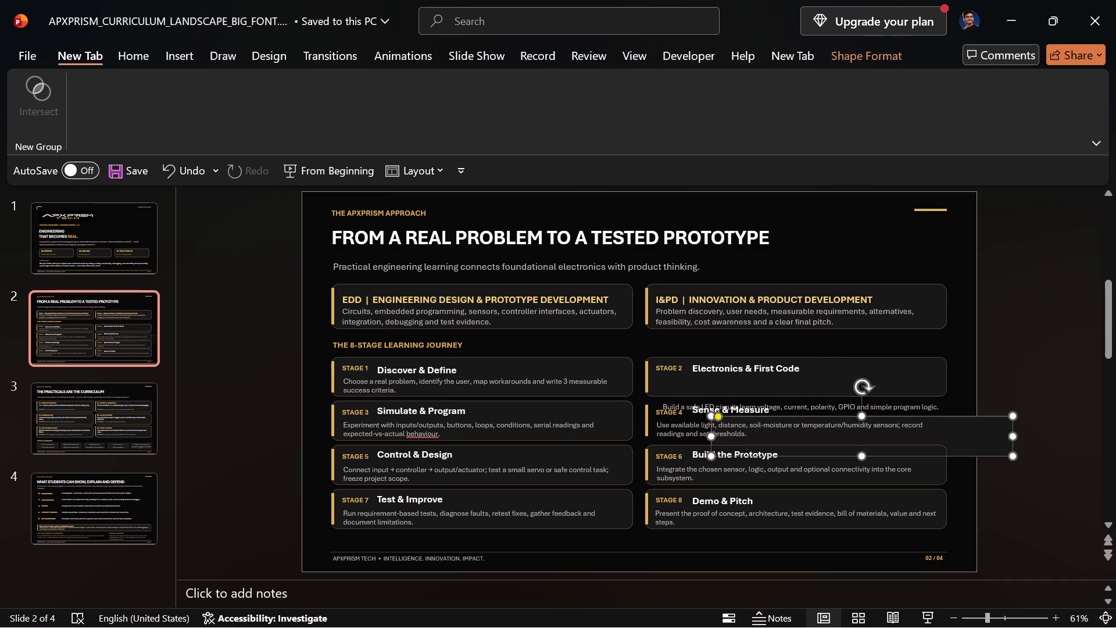
Move the "Sense & Measure" heading out of the way and place the LED circuit description inside the Stage 2 card beneath its heading.
left_click(927, 405)
left_click_drag(917, 400, 878, 371)
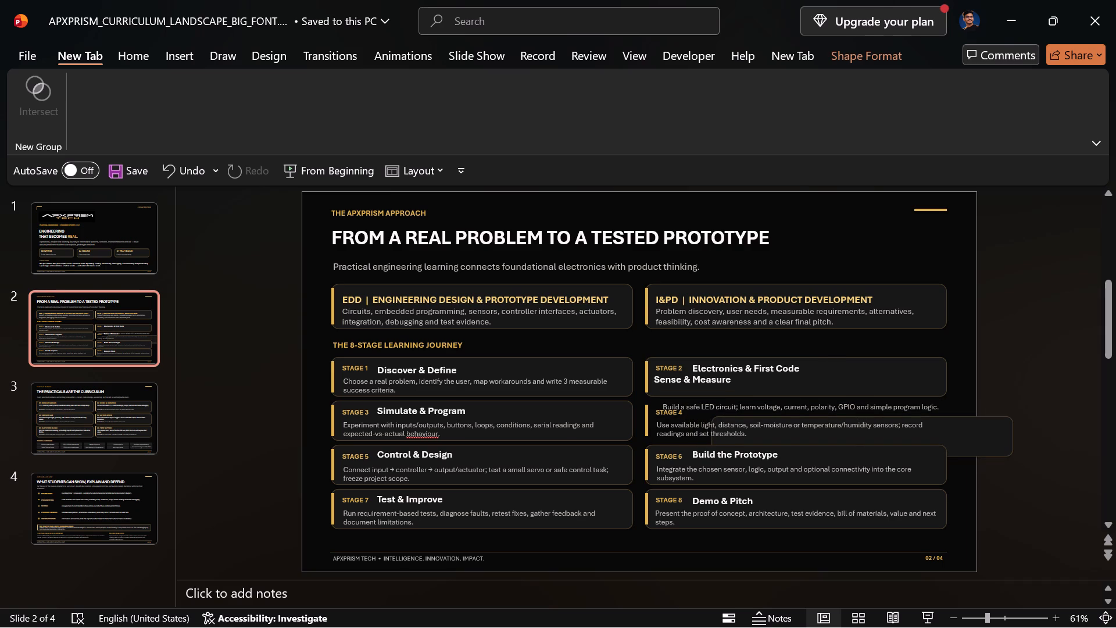
left_click_drag(878, 371, 893, 417)
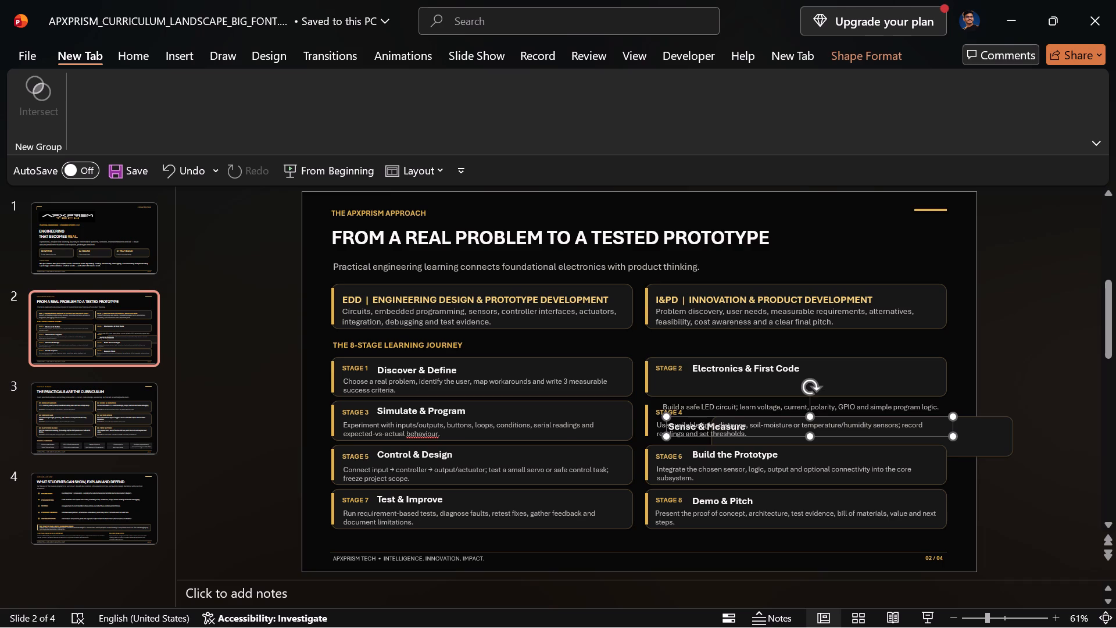
left_click(905, 404)
left_click_drag(903, 400, 895, 392)
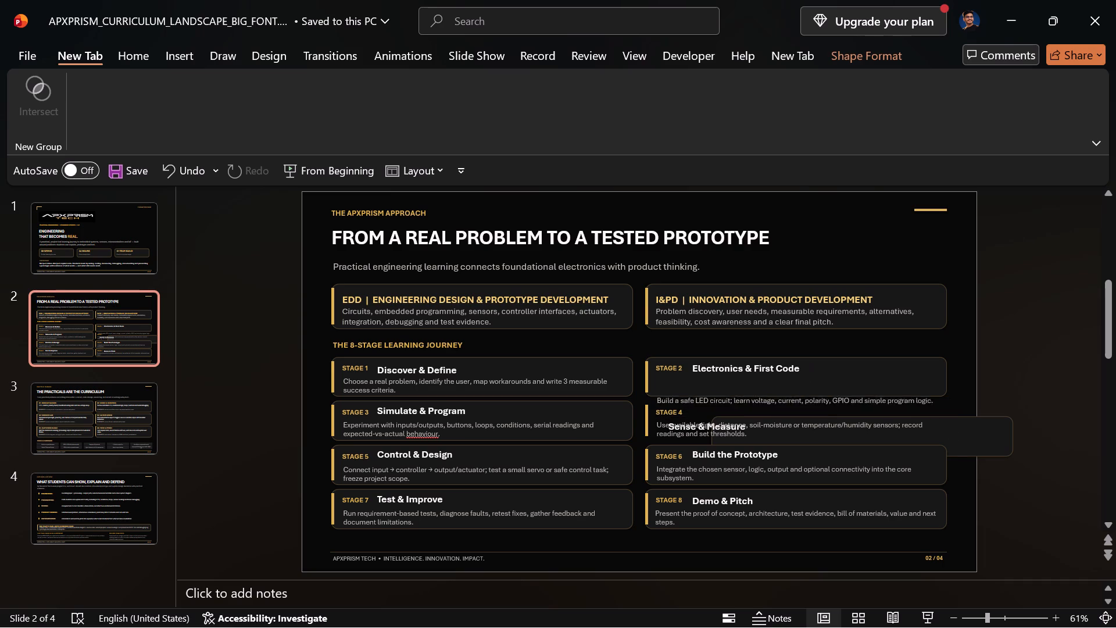
left_click_drag(895, 392, 896, 376)
Move the displaced card background back behind the Stage 4 text, aligned with the other cards in its column.
left_click_drag(968, 422, 907, 405)
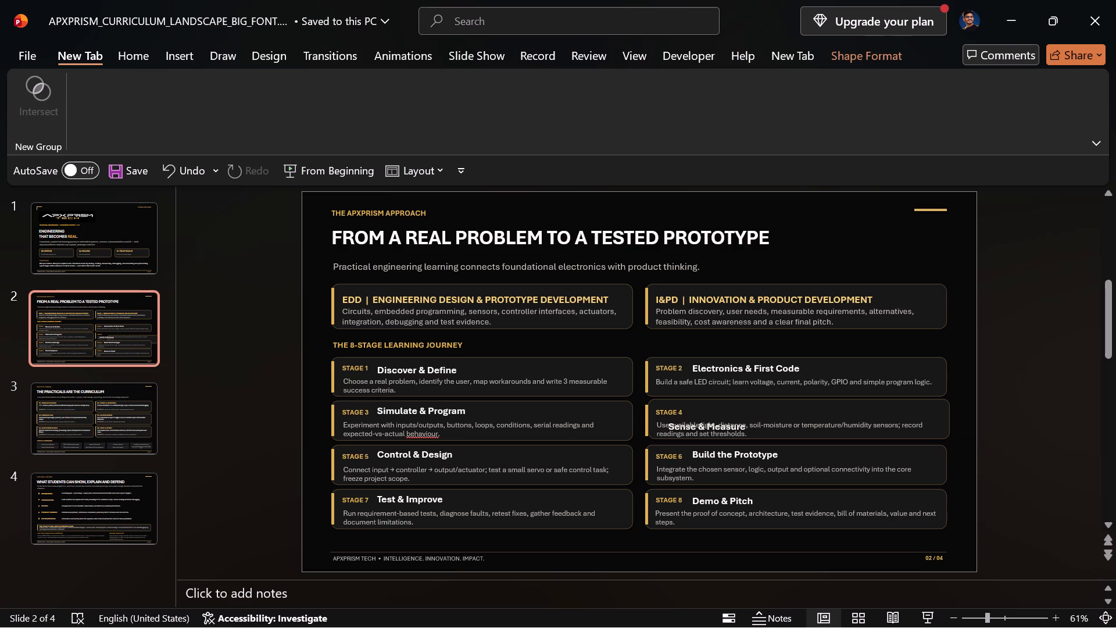
left_click_drag(907, 405, 903, 407)
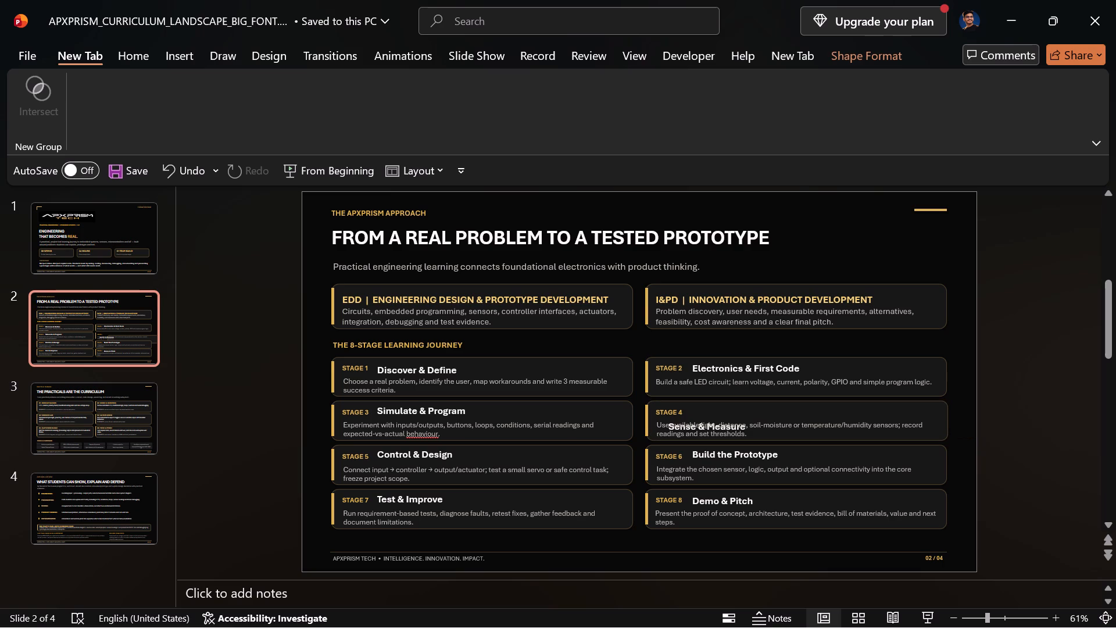
left_click_drag(903, 407, 903, 405)
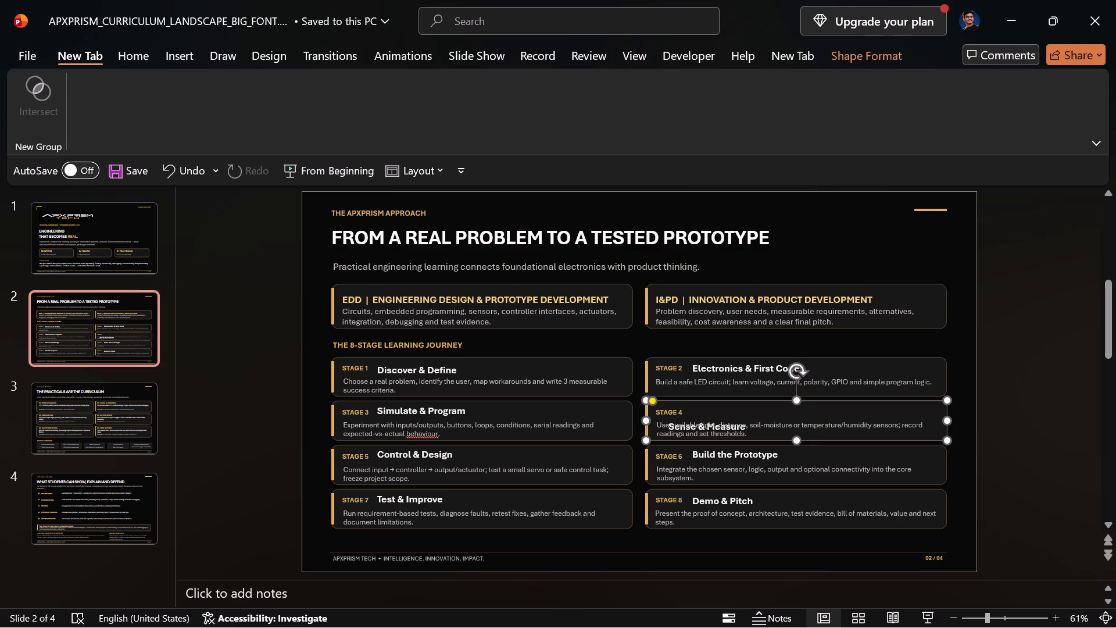
In the Stage 4 card, place "Sense & Measure" back beside the stage label and the description inside the card beneath it.
left_click(732, 426)
left_click(728, 420)
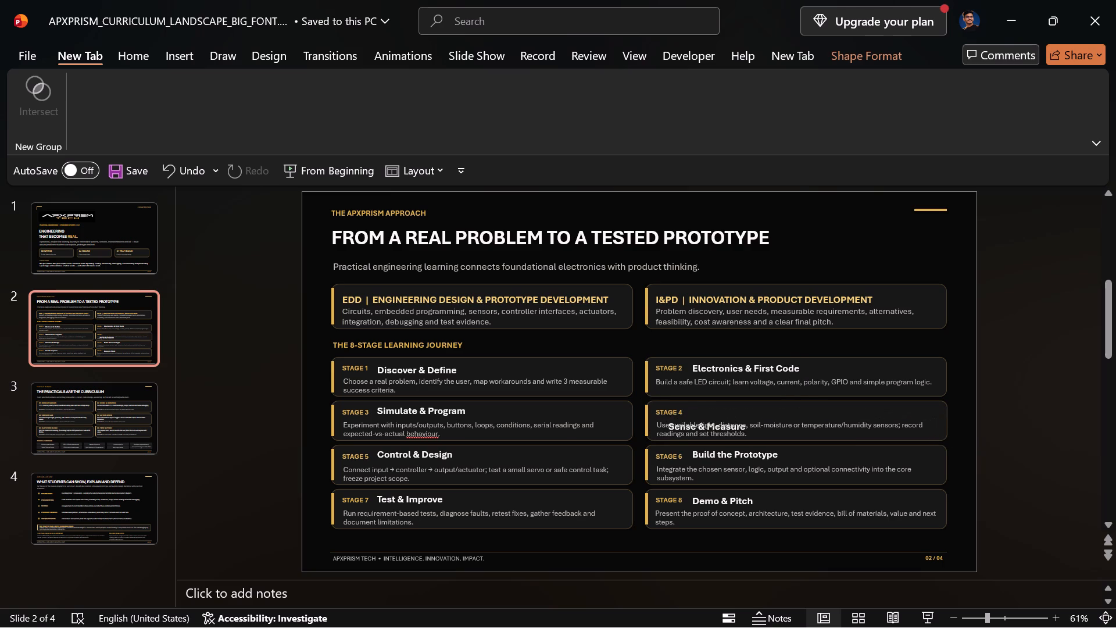
left_click(718, 429)
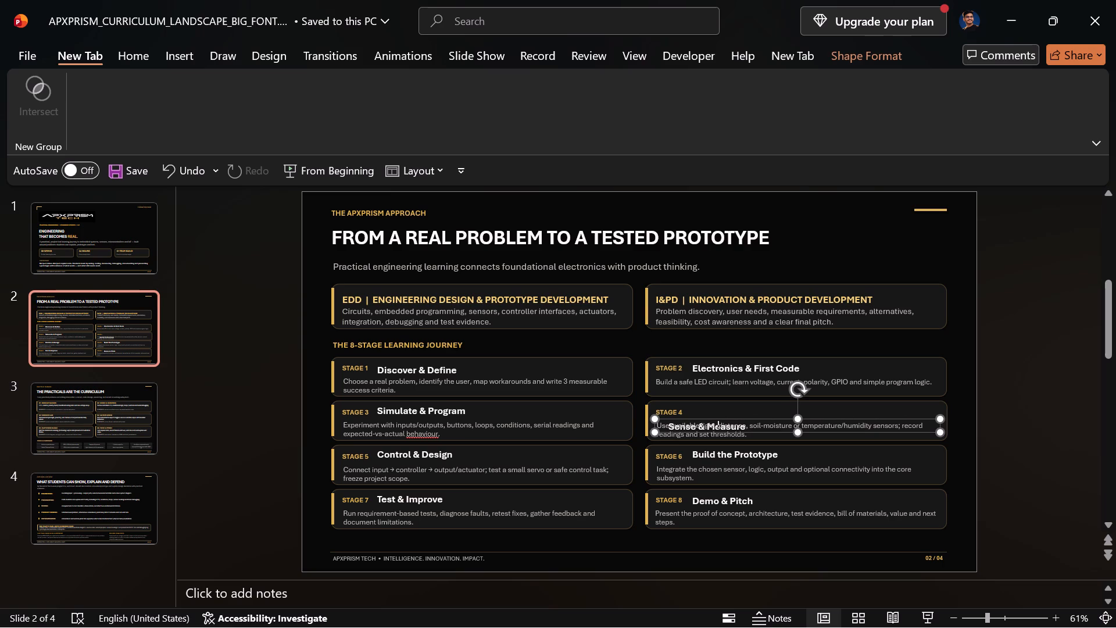
left_click_drag(720, 419, 735, 440)
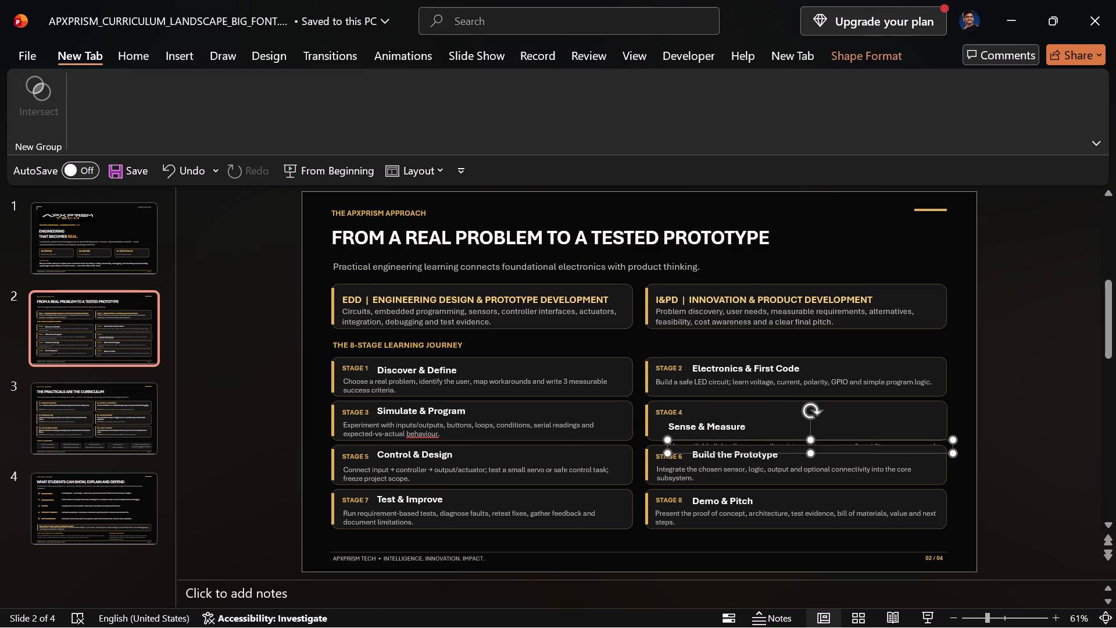
left_click(726, 426)
left_click_drag(718, 418, 740, 402)
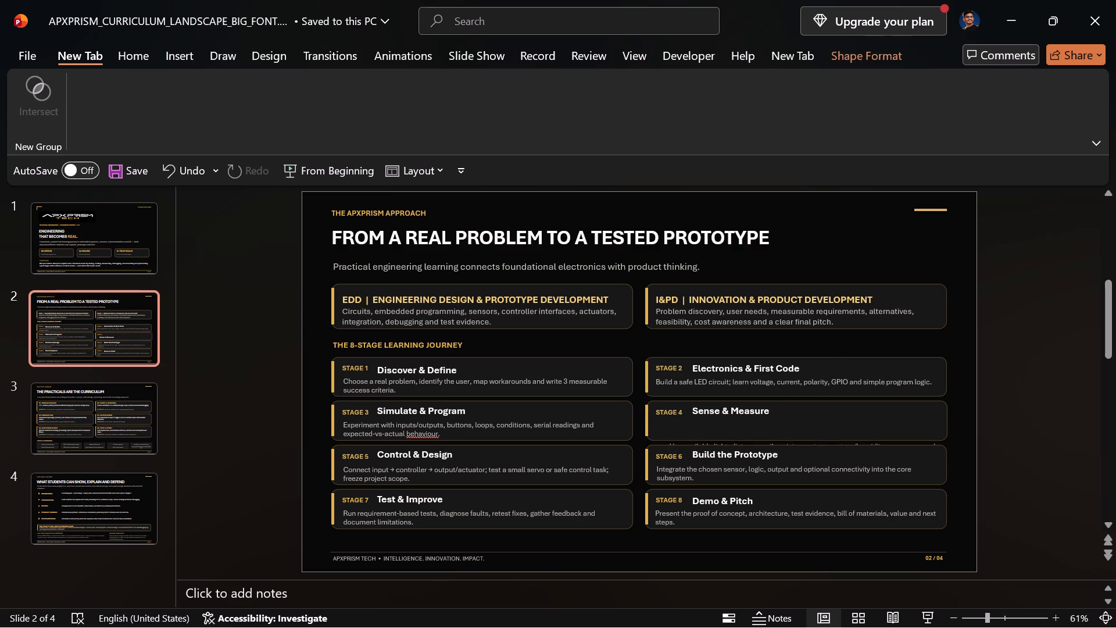
left_click_drag(740, 402, 739, 402)
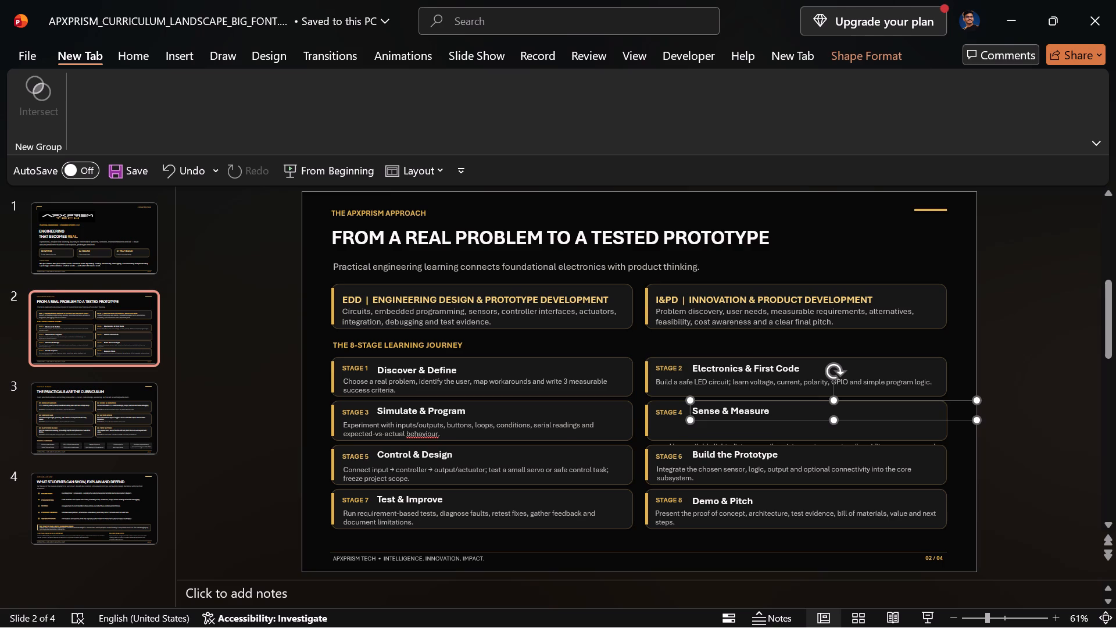
left_click(720, 442)
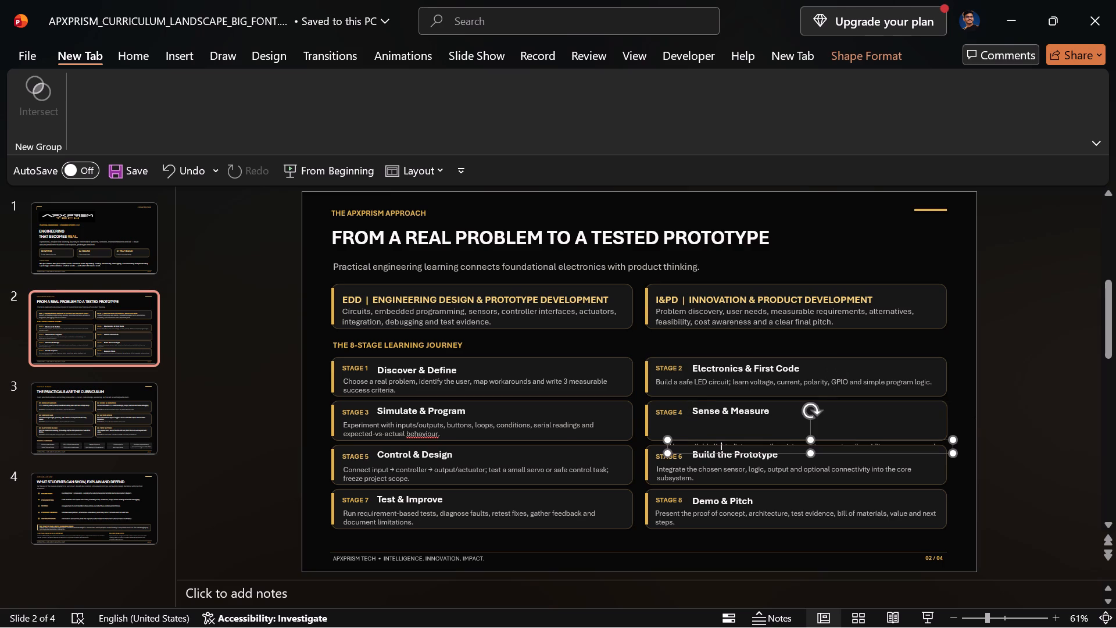
left_click_drag(717, 440, 704, 415)
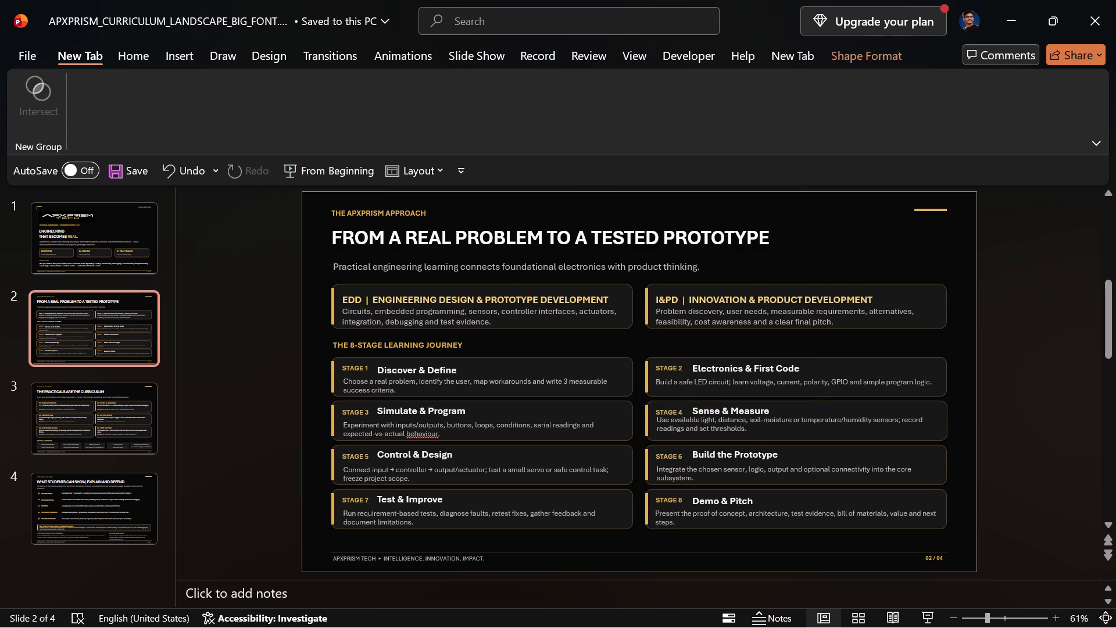
left_click_drag(704, 415, 704, 419)
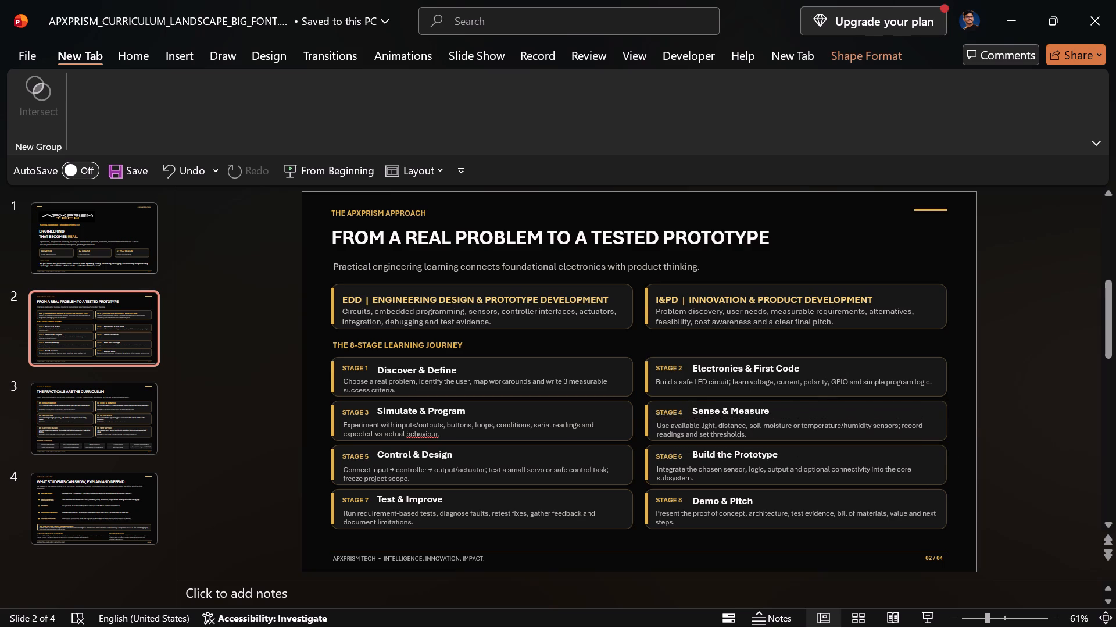
left_click_drag(704, 419, 702, 417)
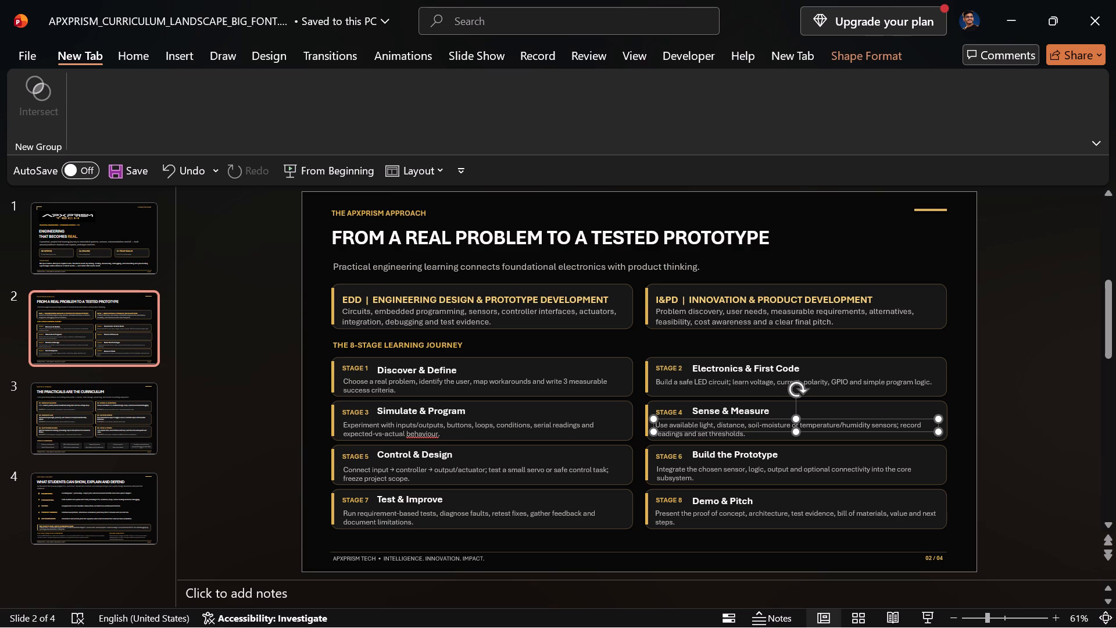
left_click(1017, 360)
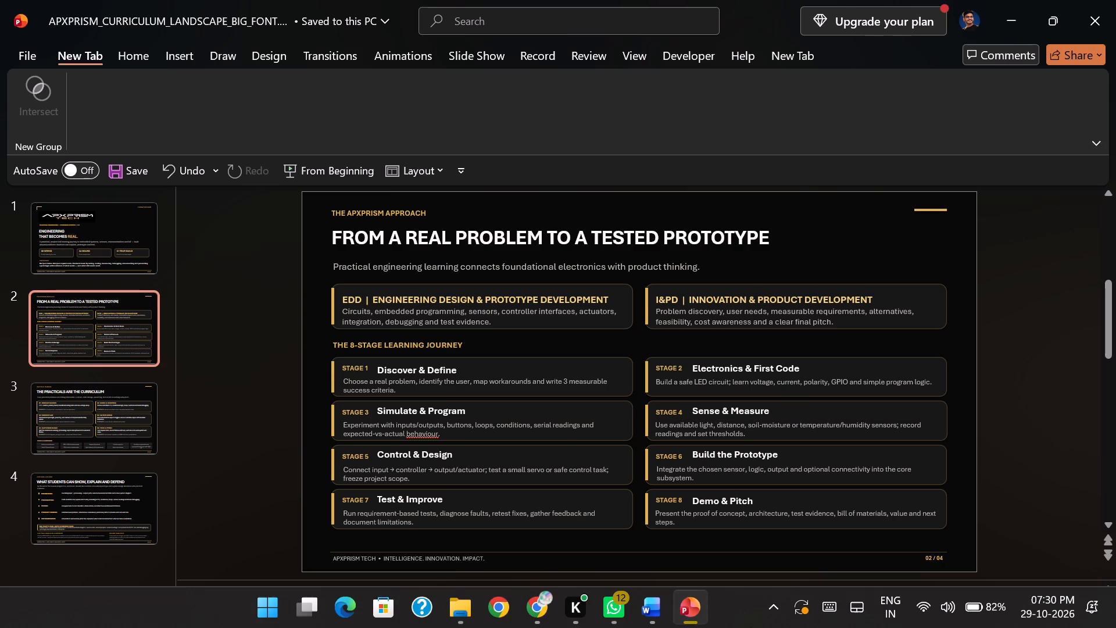
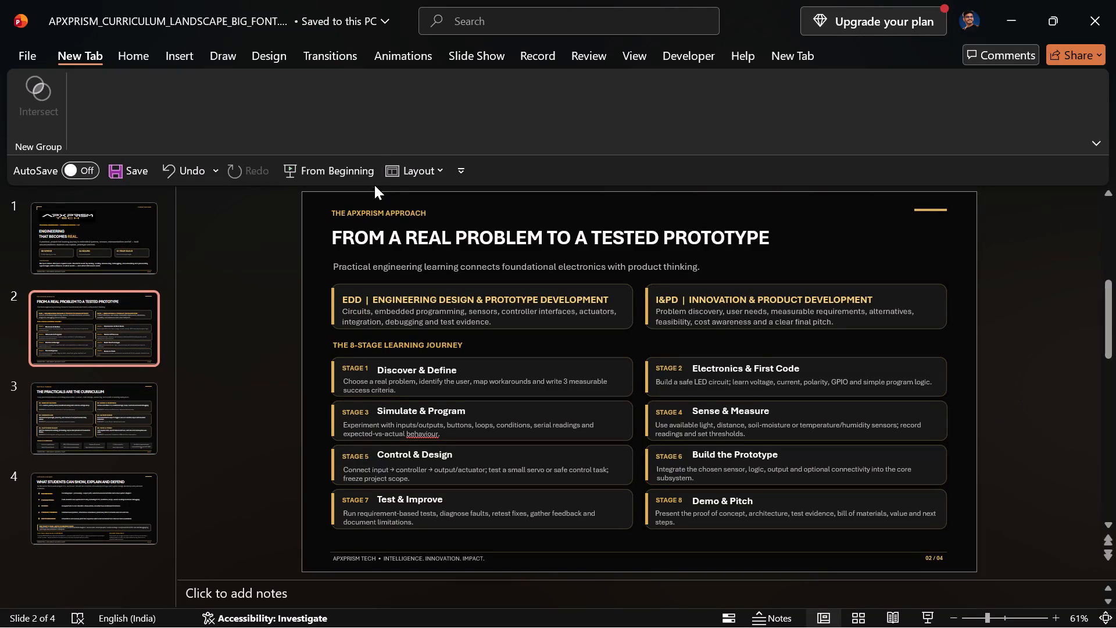
left_click(352, 172)
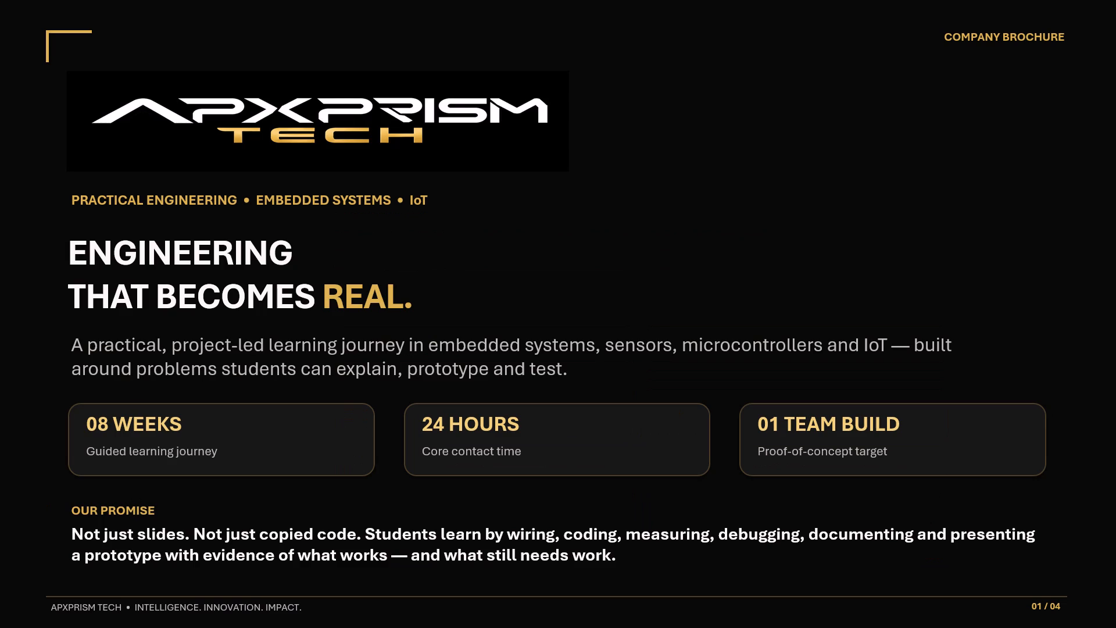
key("Right")
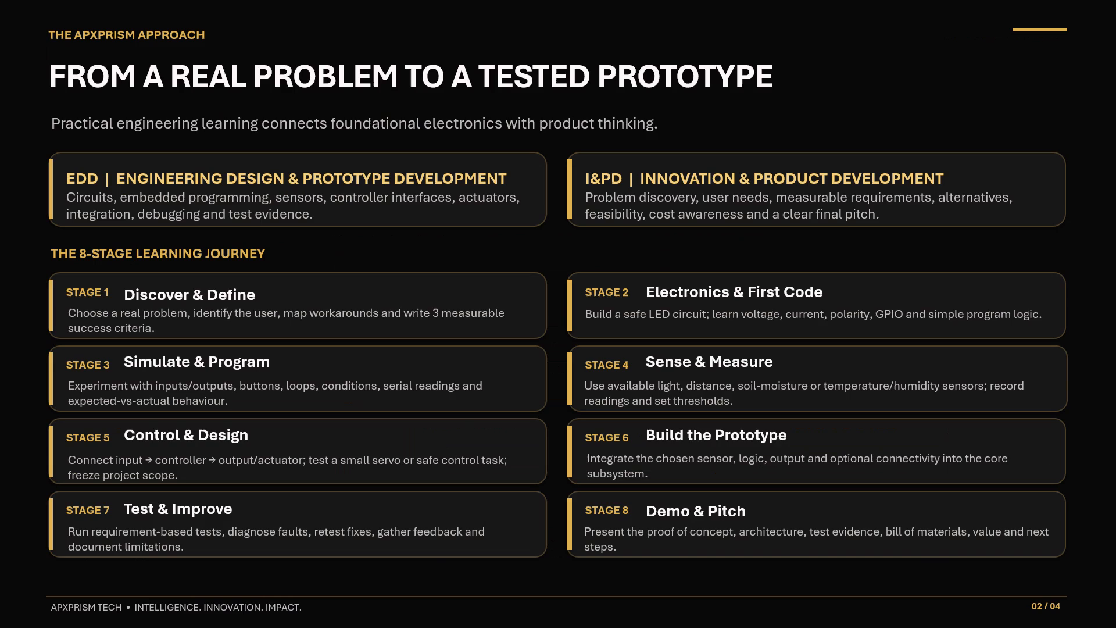
key("Right")
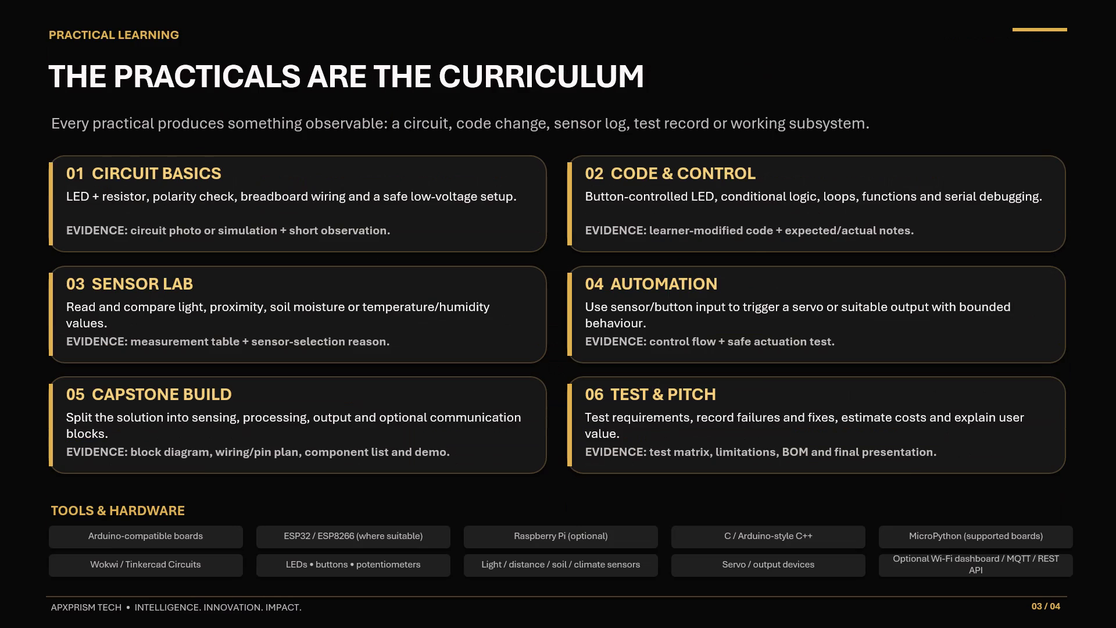
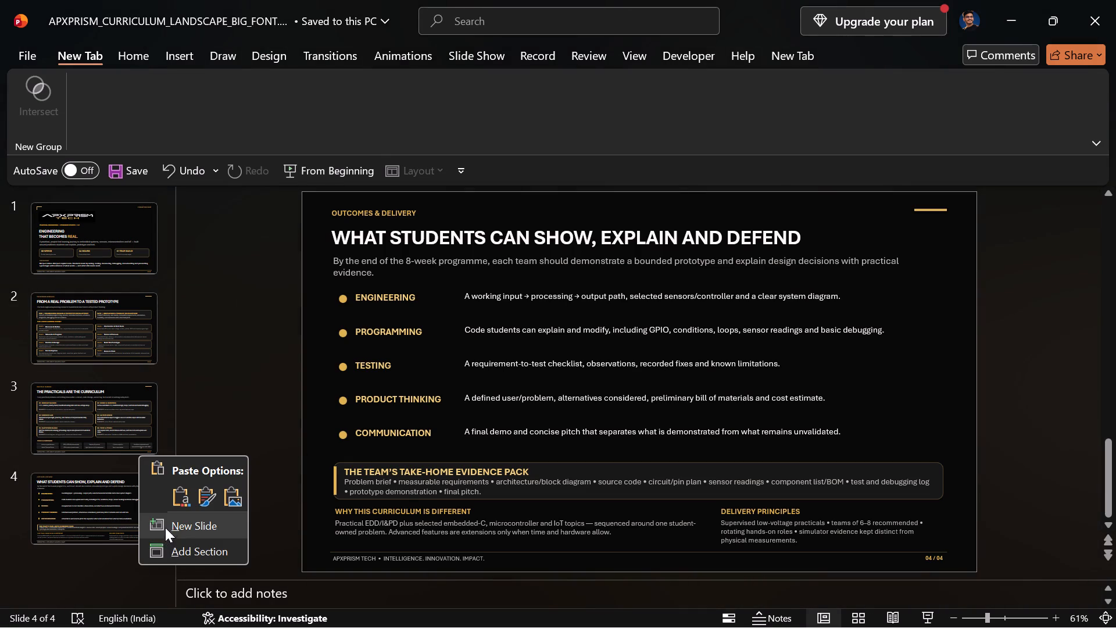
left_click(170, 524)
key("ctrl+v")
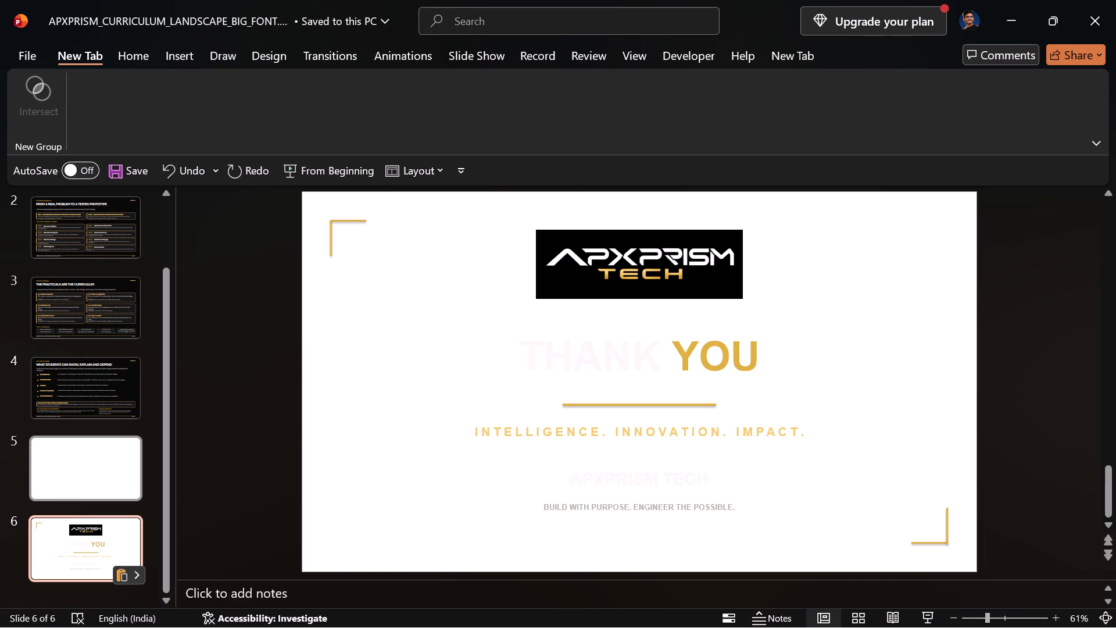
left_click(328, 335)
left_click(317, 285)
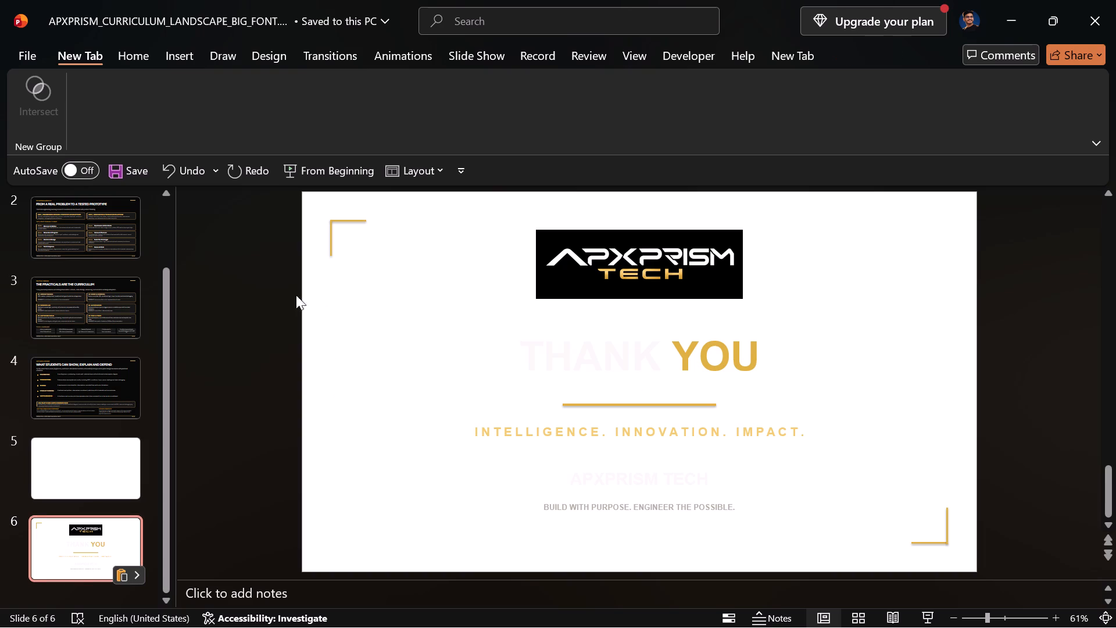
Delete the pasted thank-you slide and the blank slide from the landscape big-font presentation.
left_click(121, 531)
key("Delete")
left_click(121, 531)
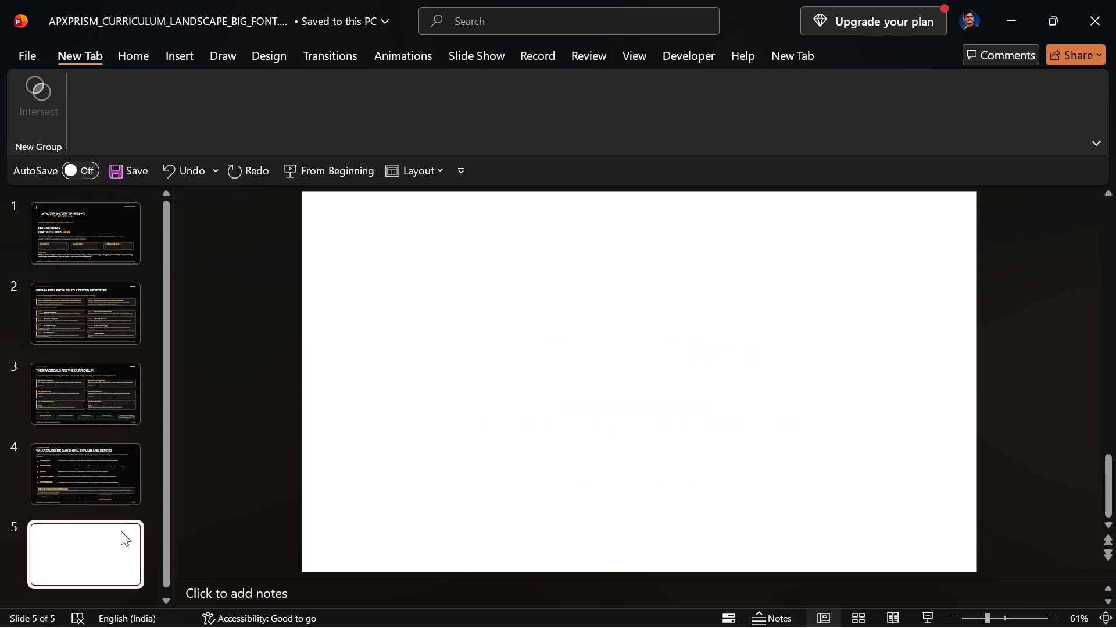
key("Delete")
Copy the thank-you slide from APXPRISM_CURRICULUM_WITH_THANK_YOU.pptx again and paste it as slide 5 of the landscape big-font presentation.
key("alt+Tab")
key("alt+Tab")
key("alt+Tab")
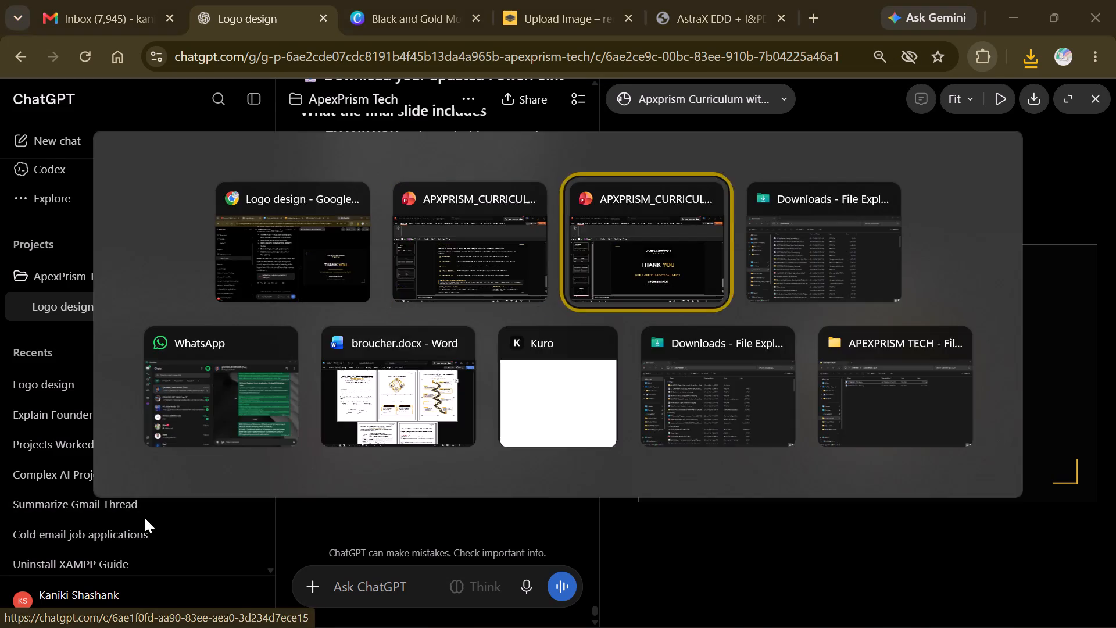
right_click(99, 563)
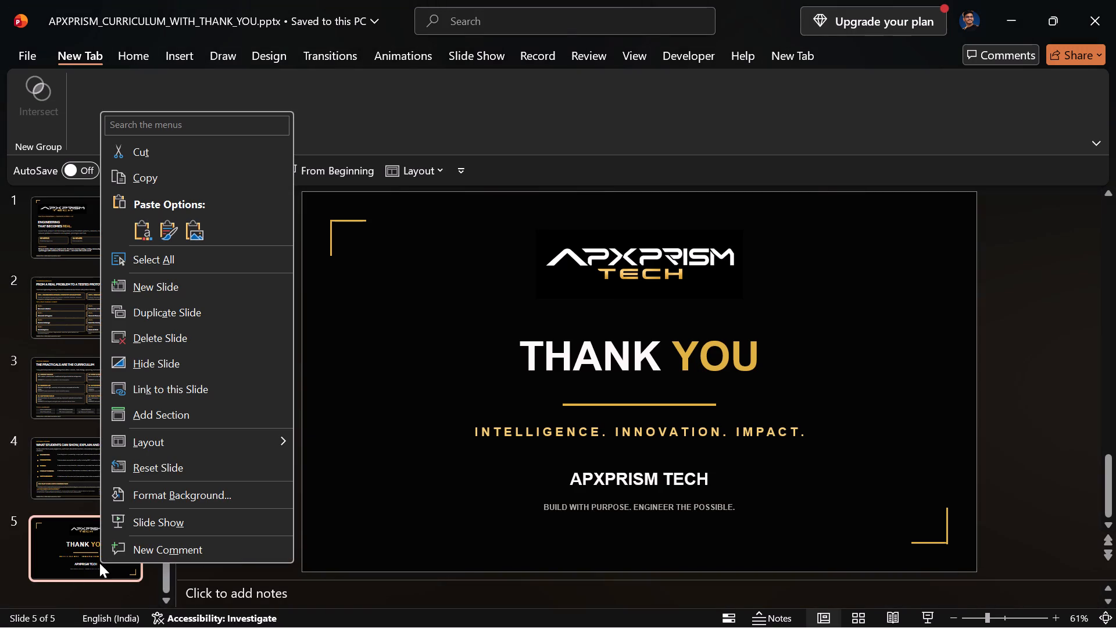
left_click(149, 170)
key("alt+Tab")
key("alt+Tab")
key("alt+Tab")
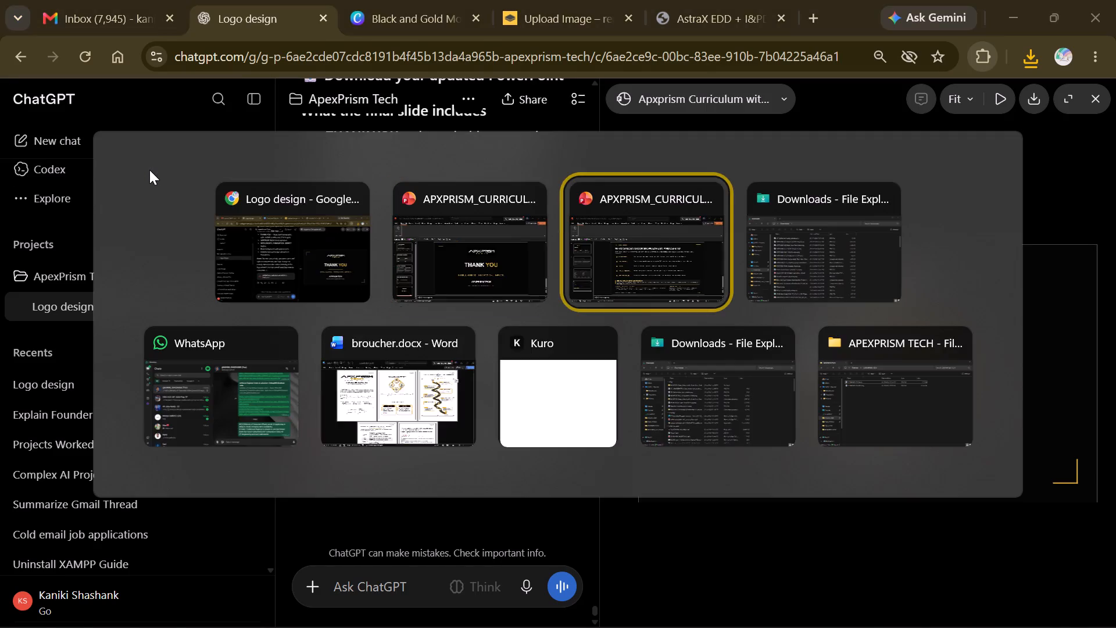
key("ctrl+v")
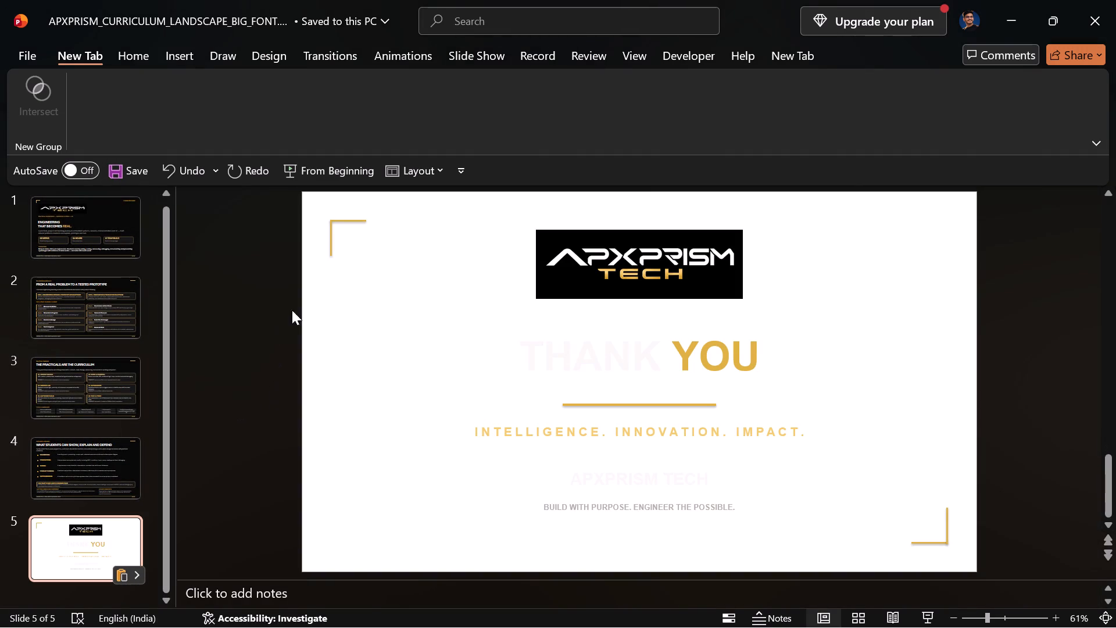
Set the background of the thank-you slide 5 to a solid black fill.
double_click(305, 298)
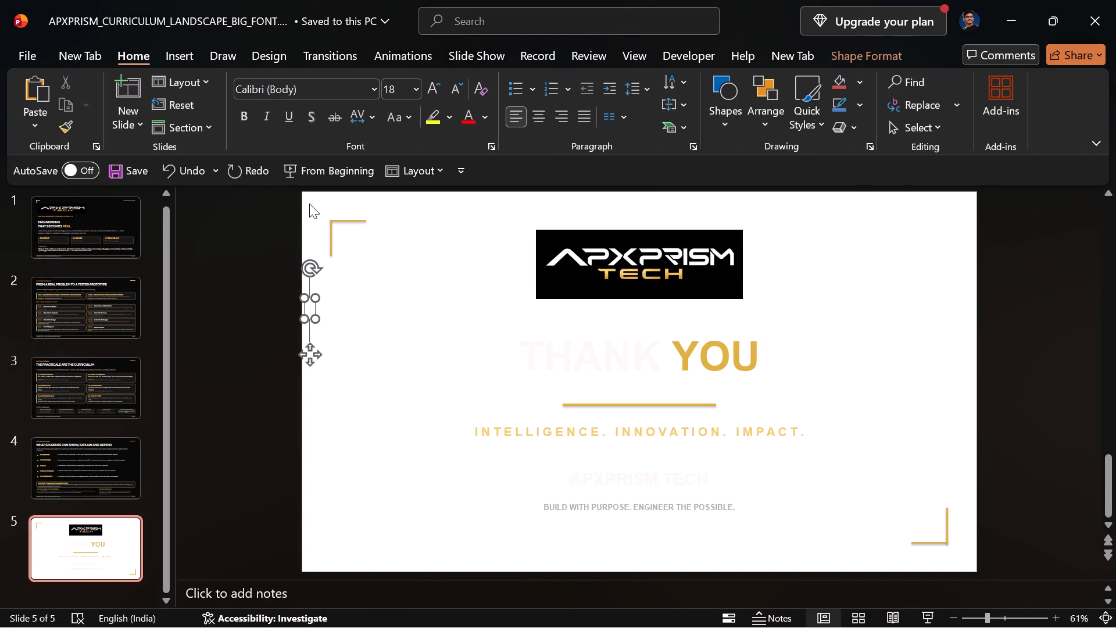
left_click(309, 204)
double_click(309, 204)
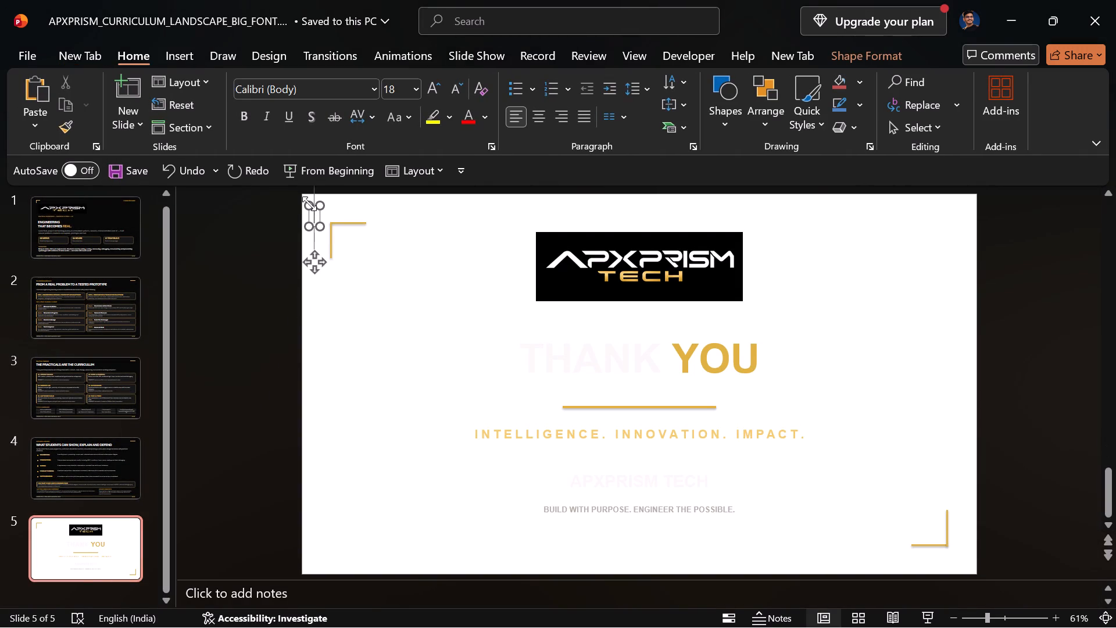
left_click(324, 562)
right_click(324, 562)
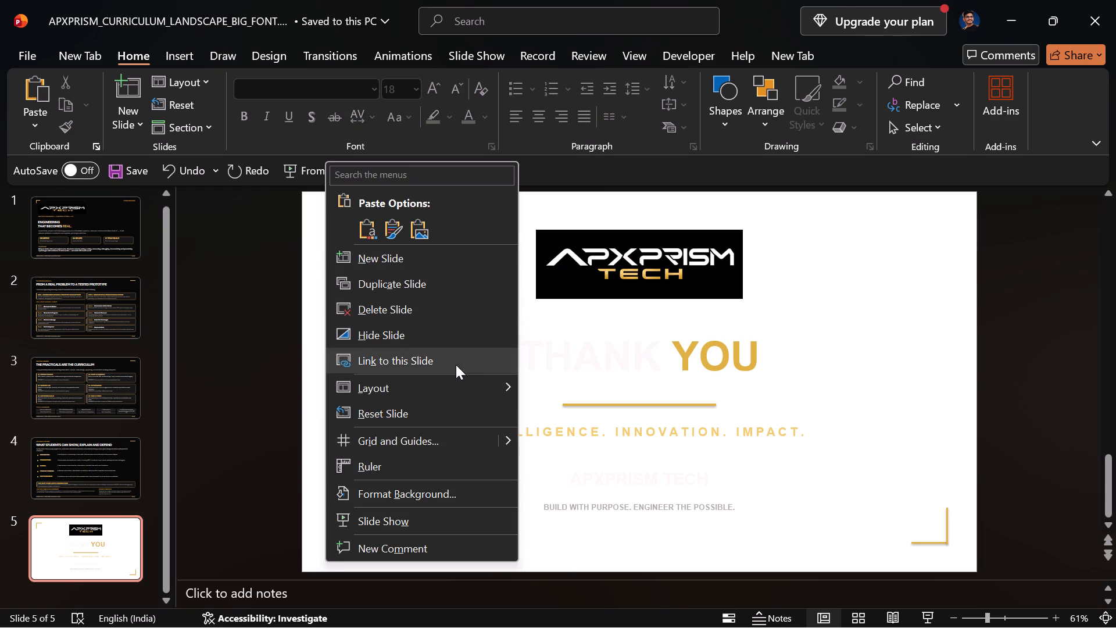
left_click(408, 496)
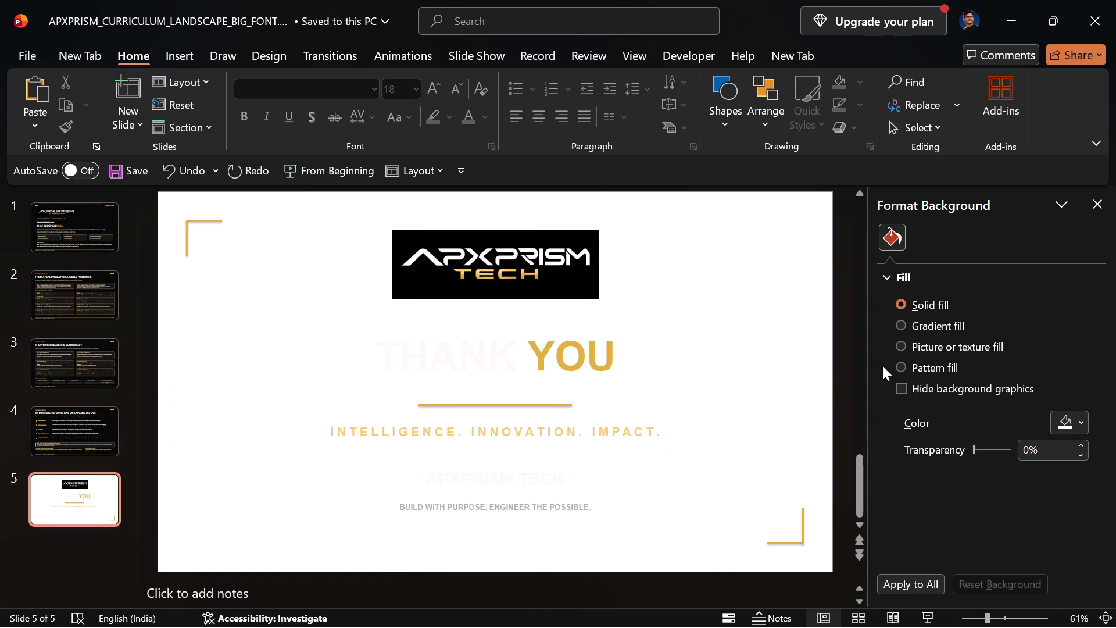
left_click(1067, 423)
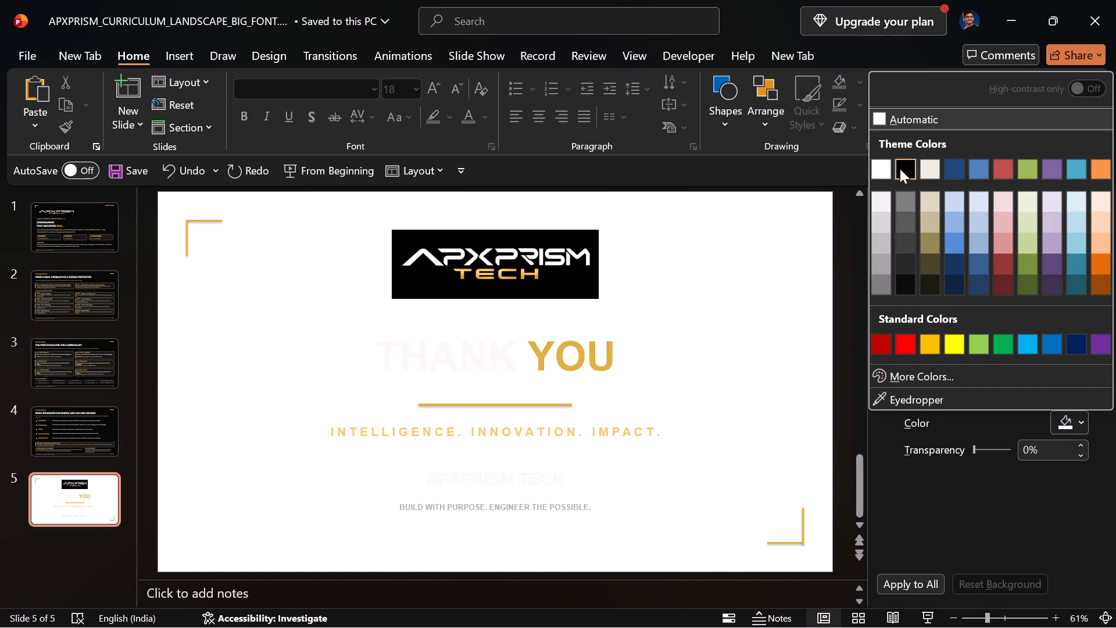
left_click(900, 169)
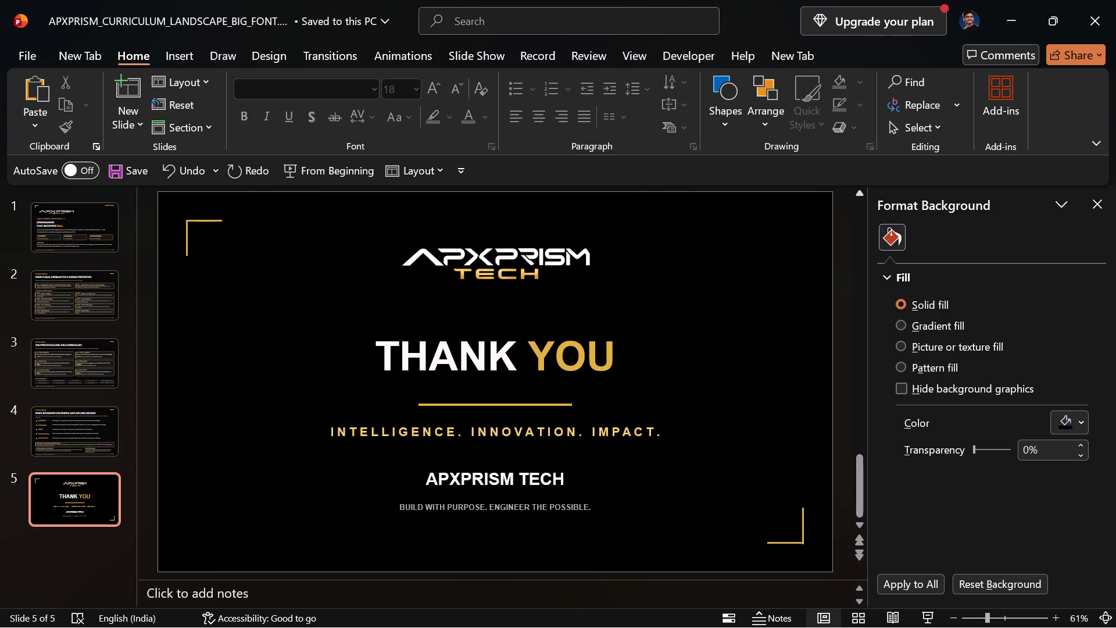
Delete the "APXPRISM TECH" text box below the tagline on the thank-you slide.
left_click(457, 358)
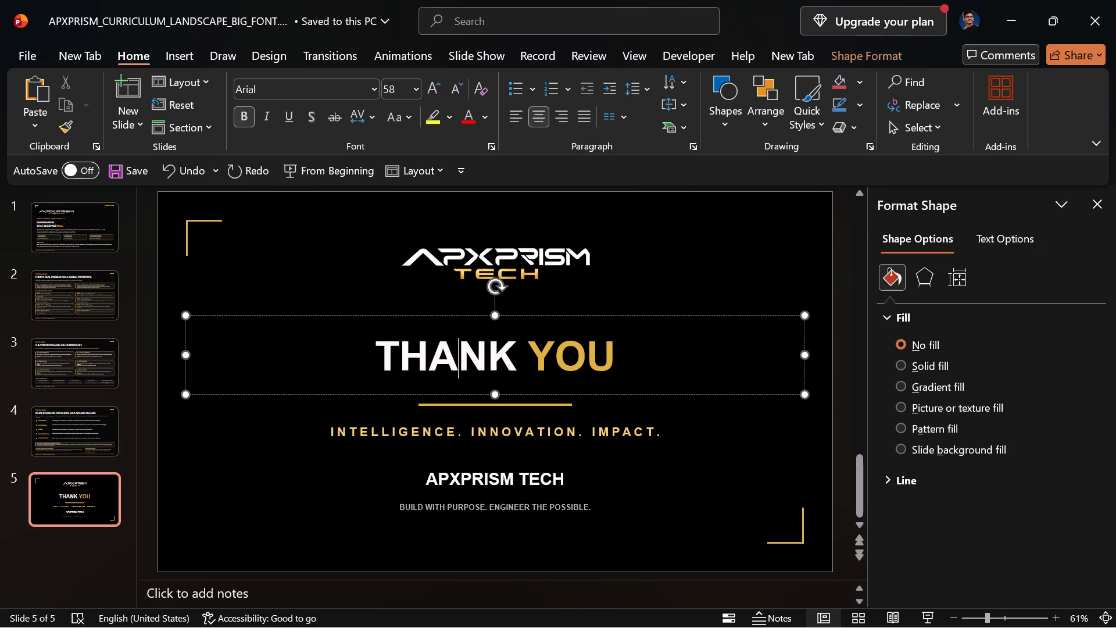
left_click(468, 484)
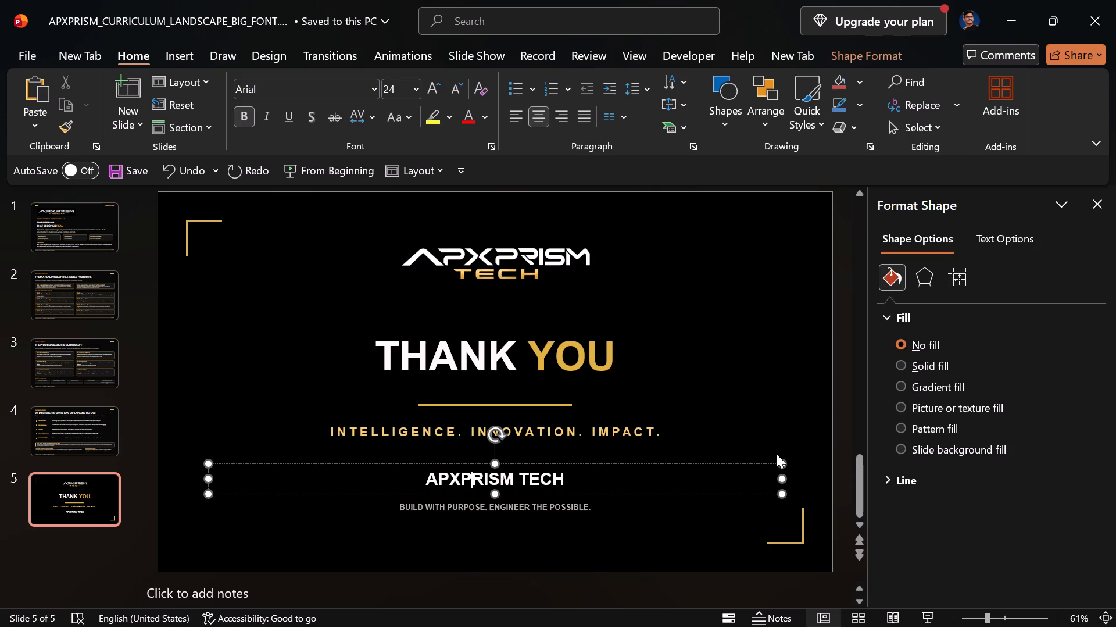
left_click_drag(779, 461, 773, 461)
key("Delete")
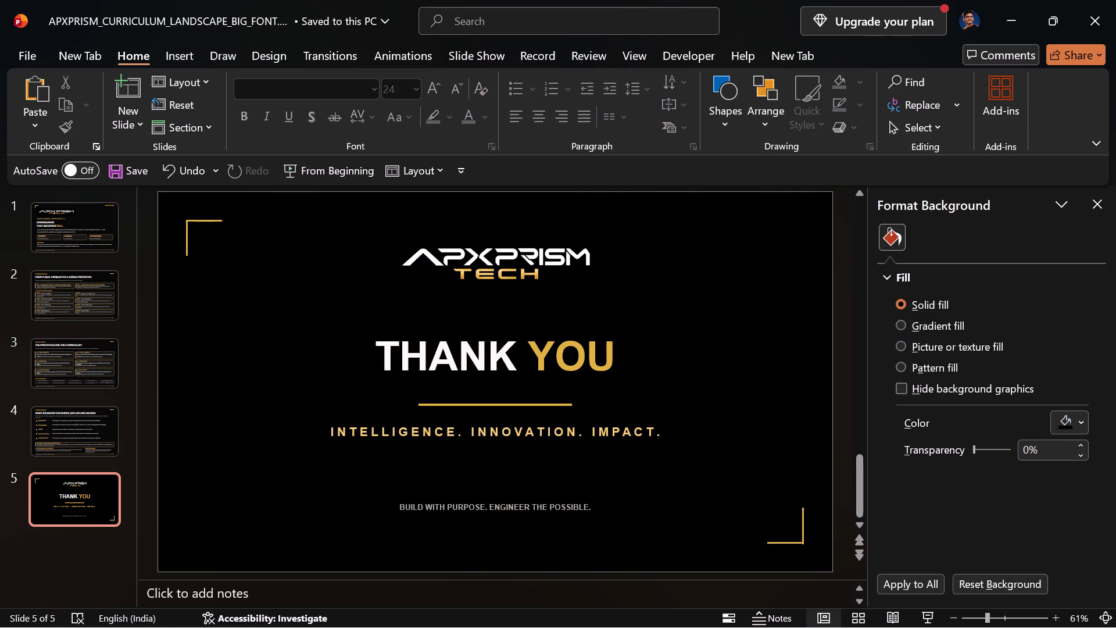
left_click(551, 503)
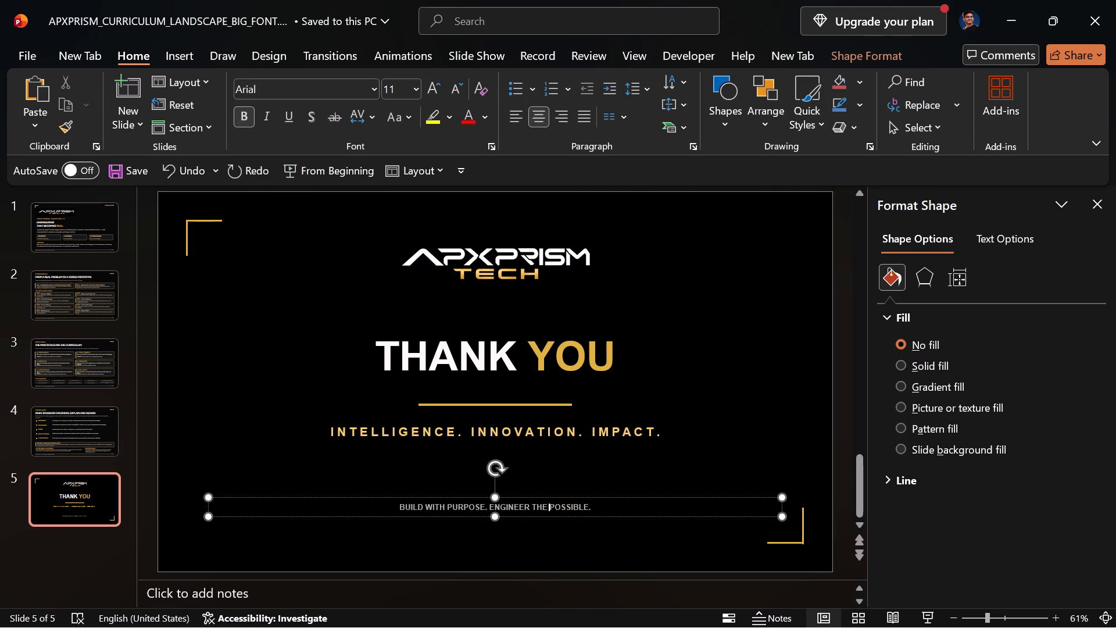
left_click(718, 476)
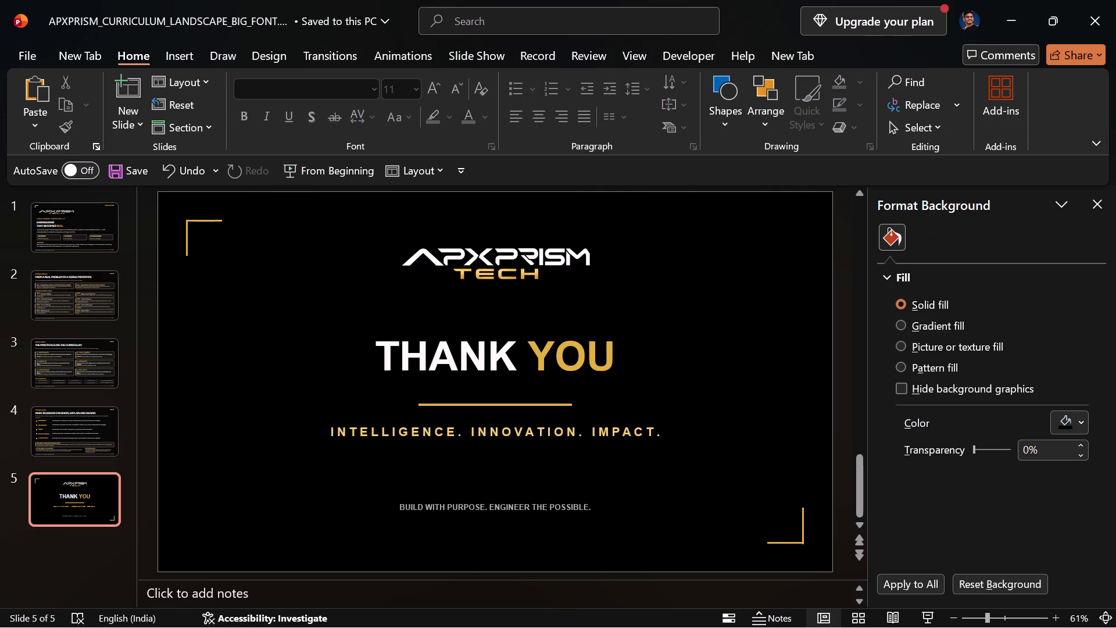
Look over slides 4 to 1 and return to the thank-you slide to compare their styling.
left_click(78, 451)
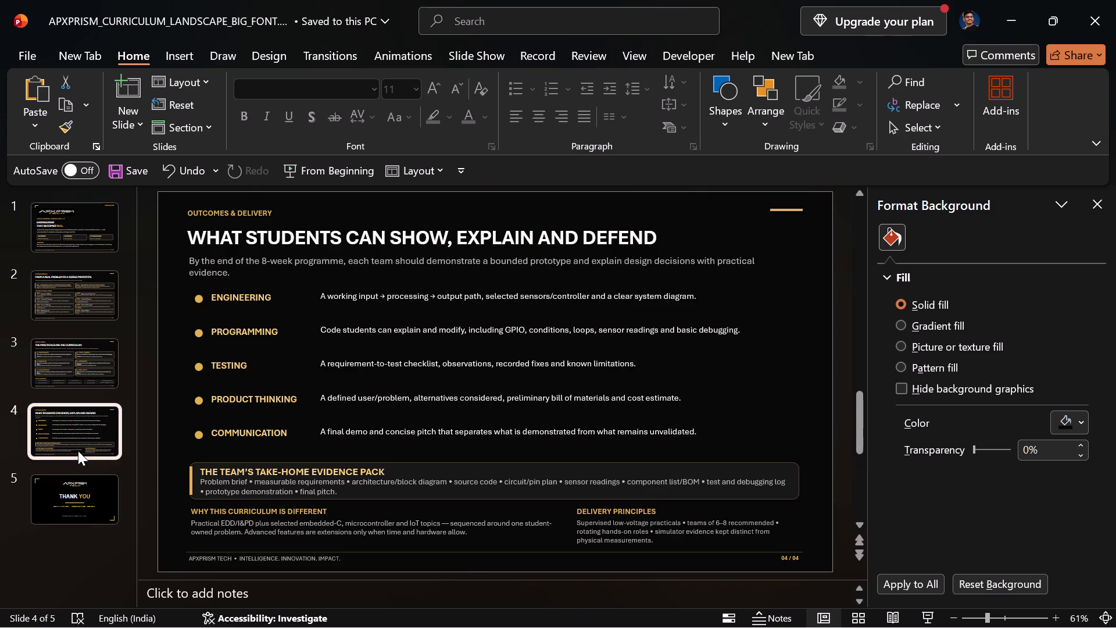
left_click(65, 362)
left_click(86, 296)
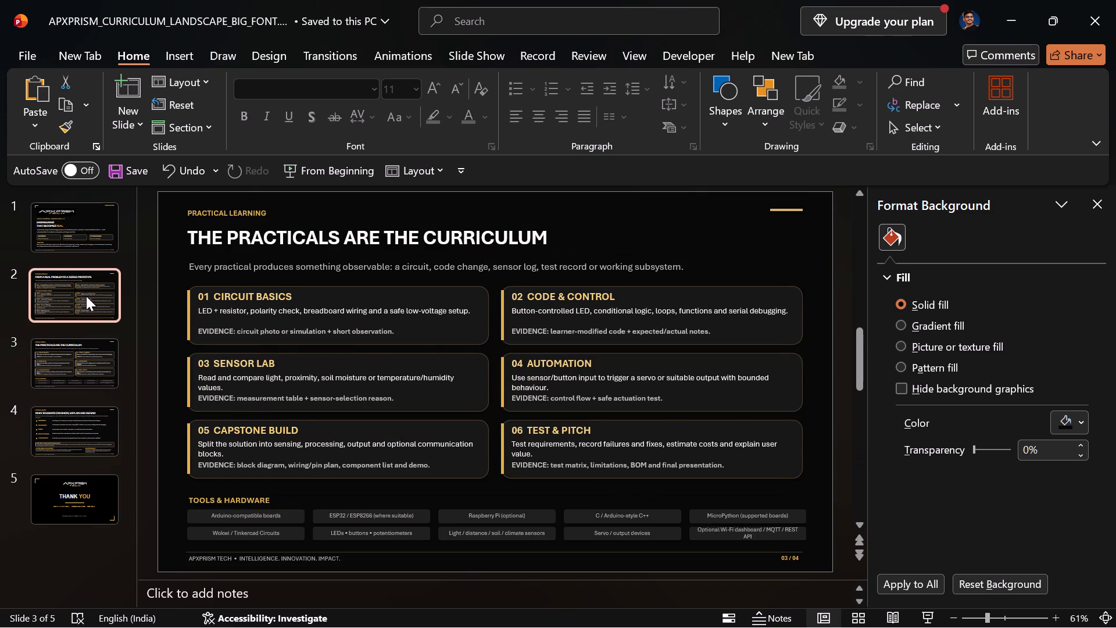
left_click(99, 229)
left_click(74, 493)
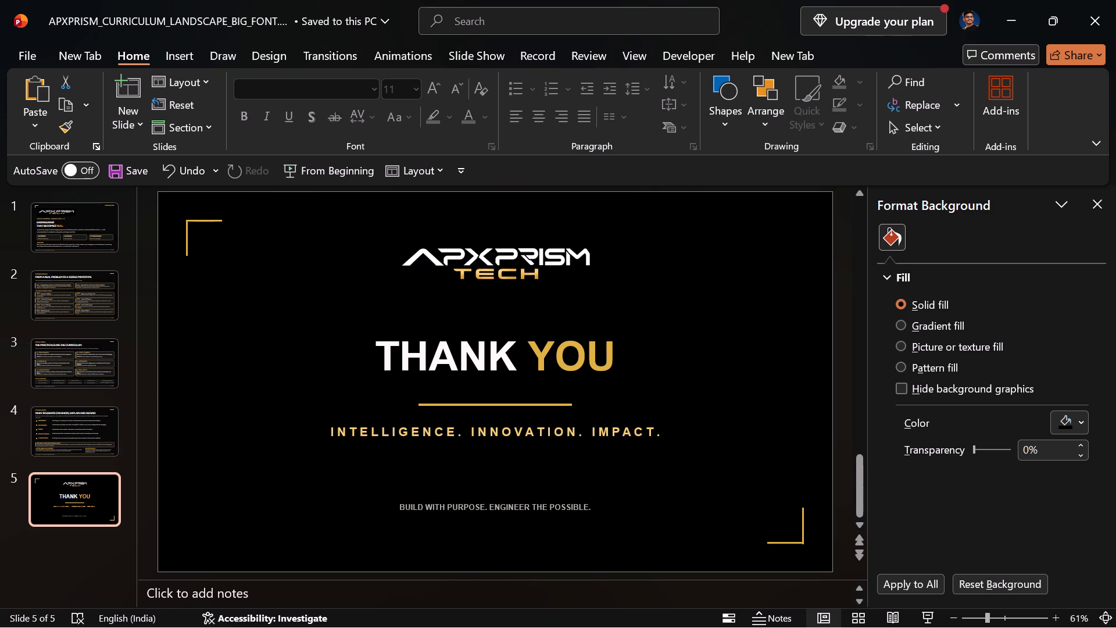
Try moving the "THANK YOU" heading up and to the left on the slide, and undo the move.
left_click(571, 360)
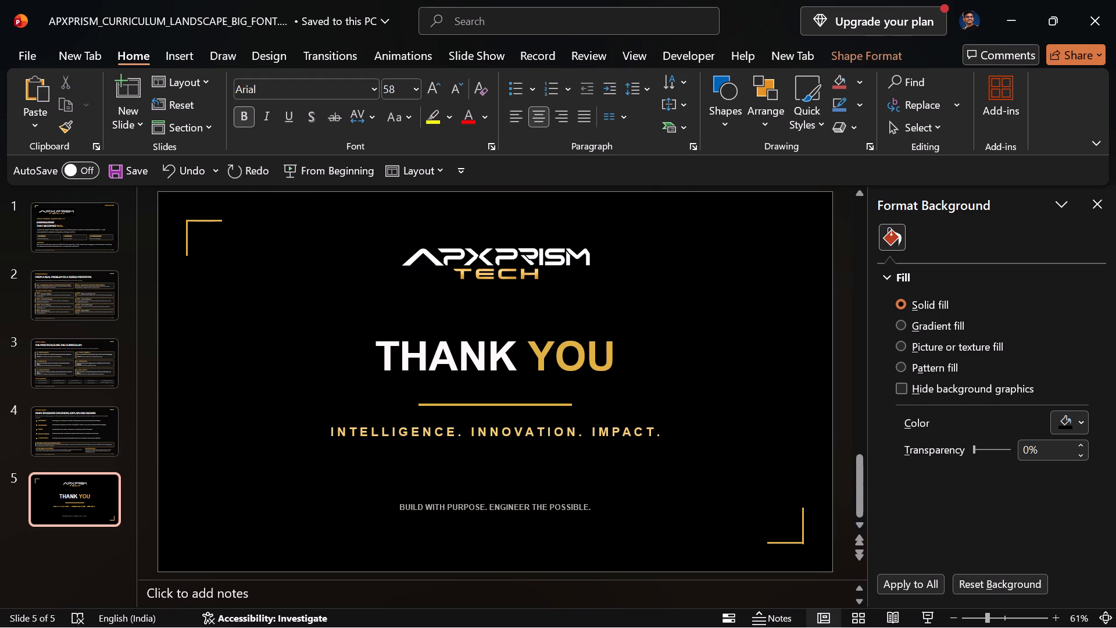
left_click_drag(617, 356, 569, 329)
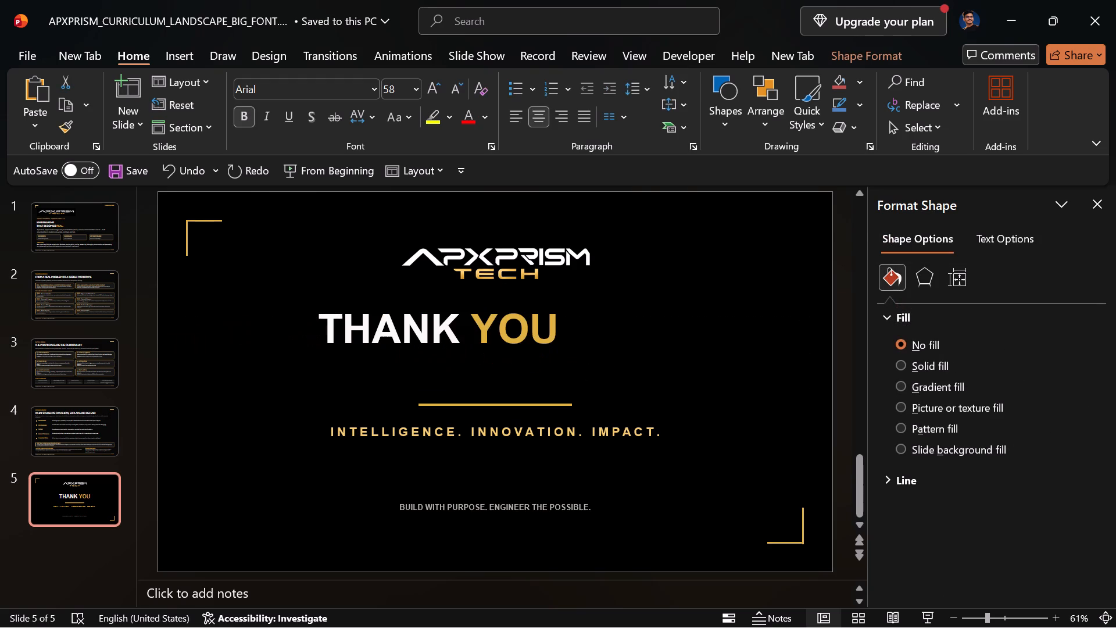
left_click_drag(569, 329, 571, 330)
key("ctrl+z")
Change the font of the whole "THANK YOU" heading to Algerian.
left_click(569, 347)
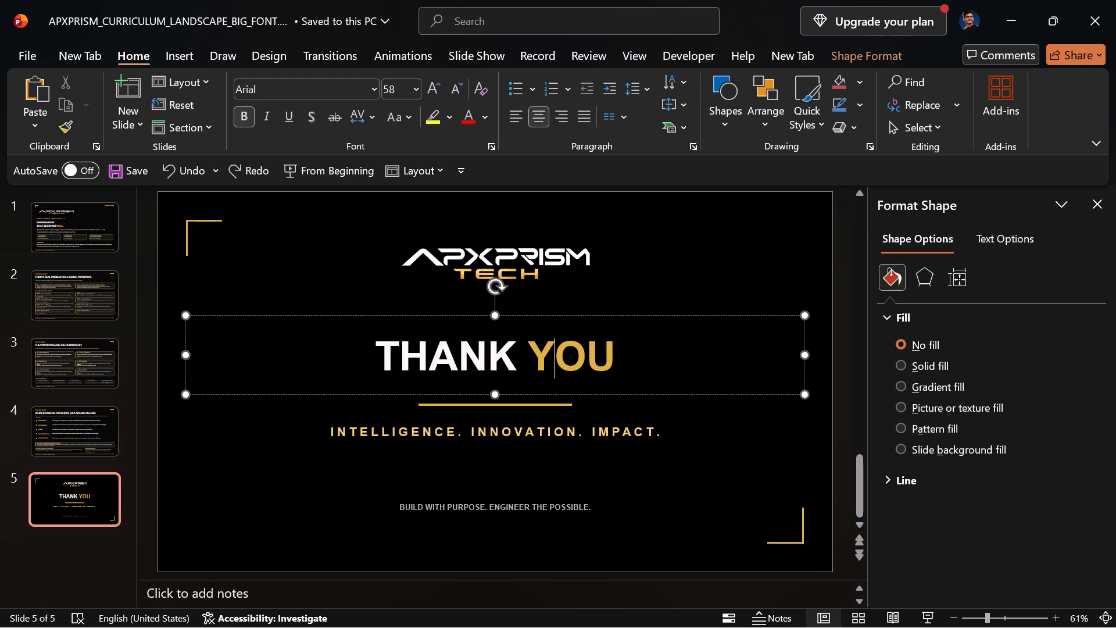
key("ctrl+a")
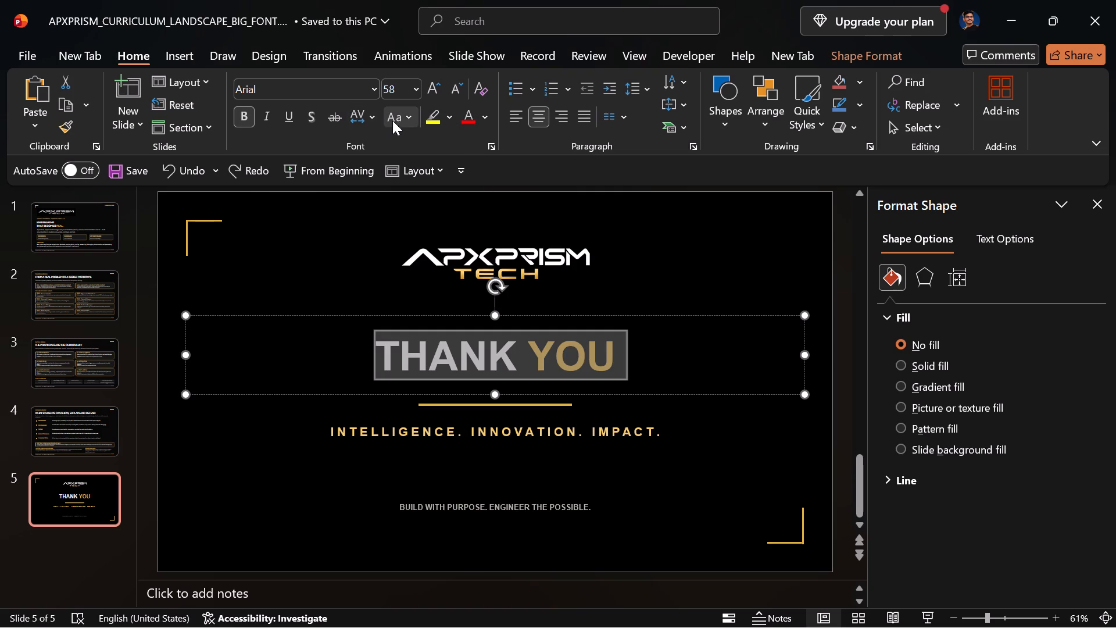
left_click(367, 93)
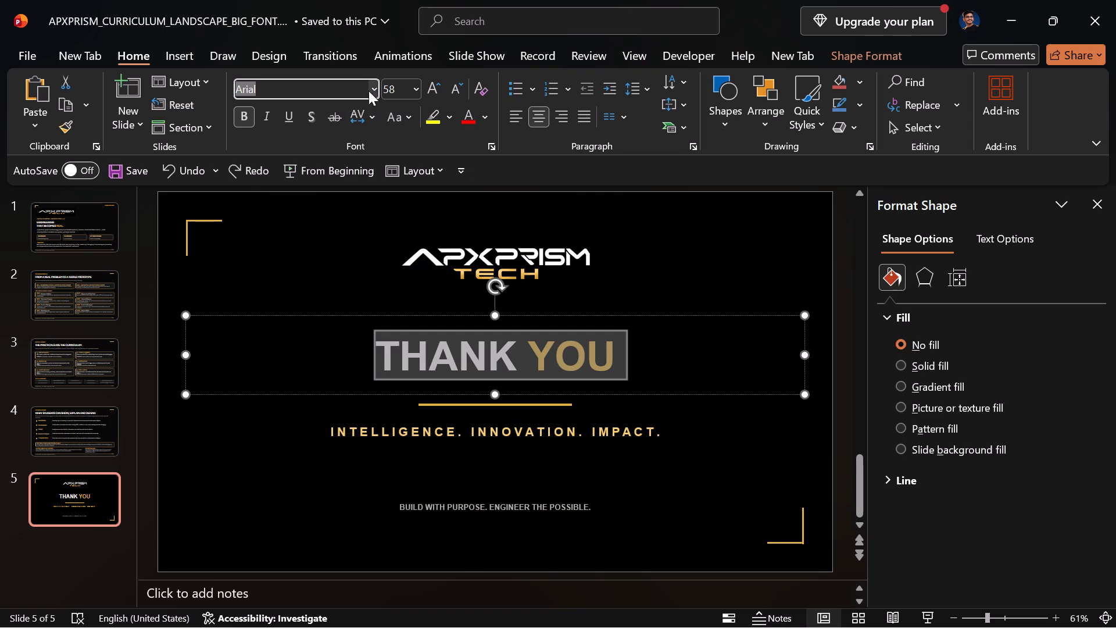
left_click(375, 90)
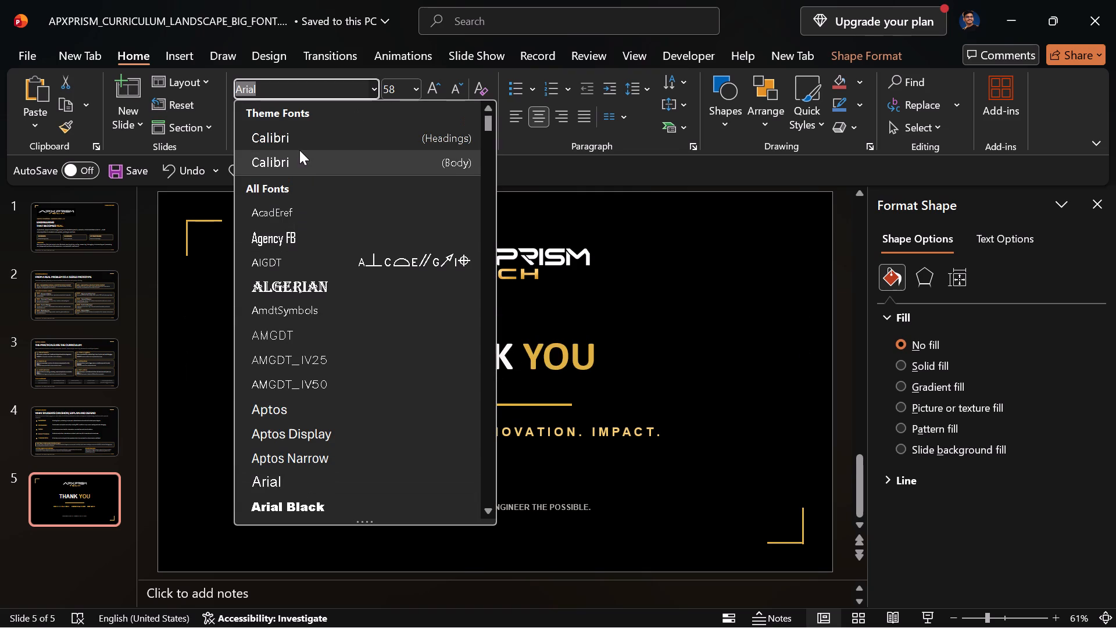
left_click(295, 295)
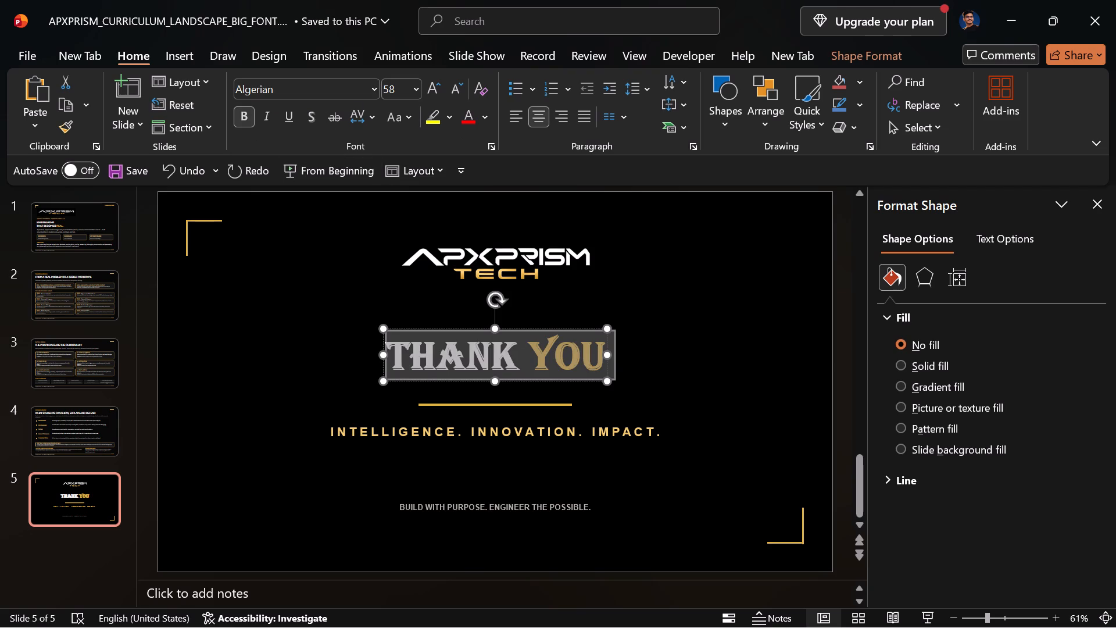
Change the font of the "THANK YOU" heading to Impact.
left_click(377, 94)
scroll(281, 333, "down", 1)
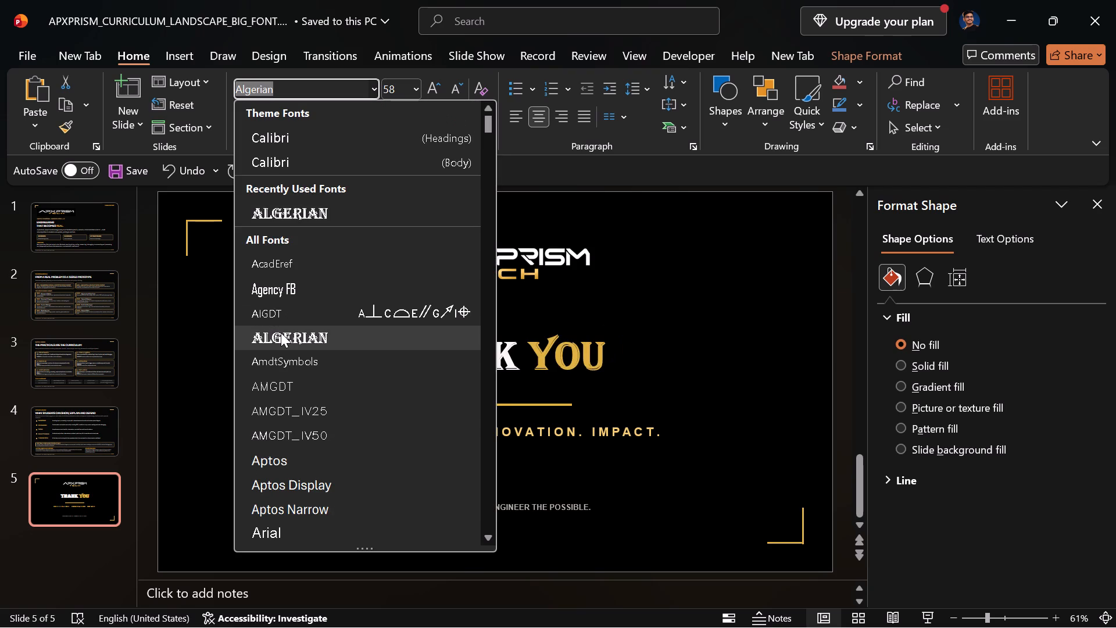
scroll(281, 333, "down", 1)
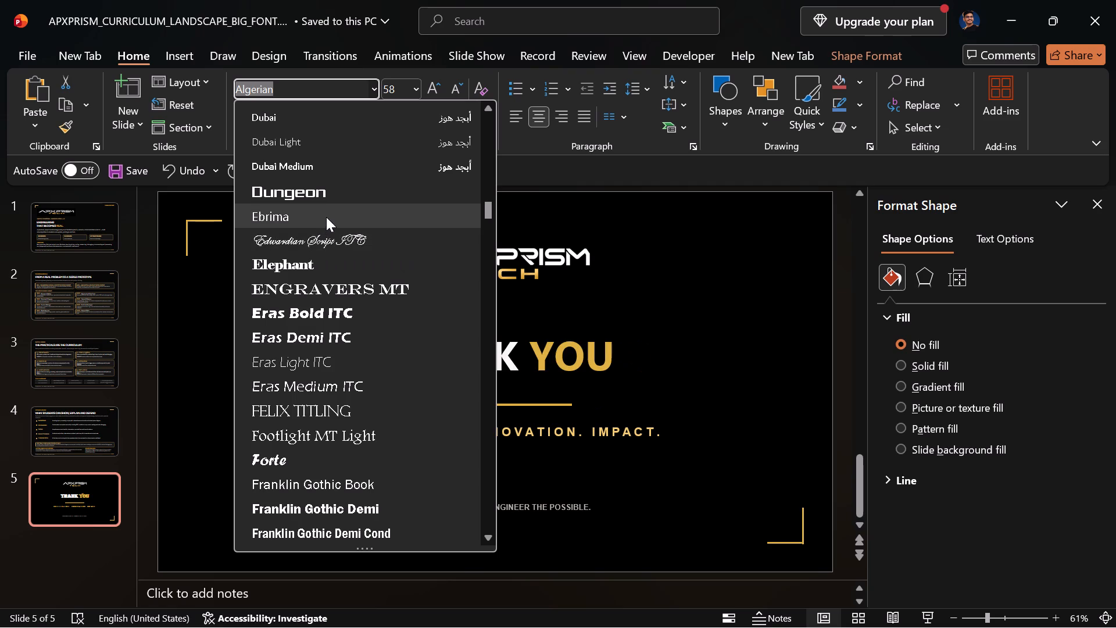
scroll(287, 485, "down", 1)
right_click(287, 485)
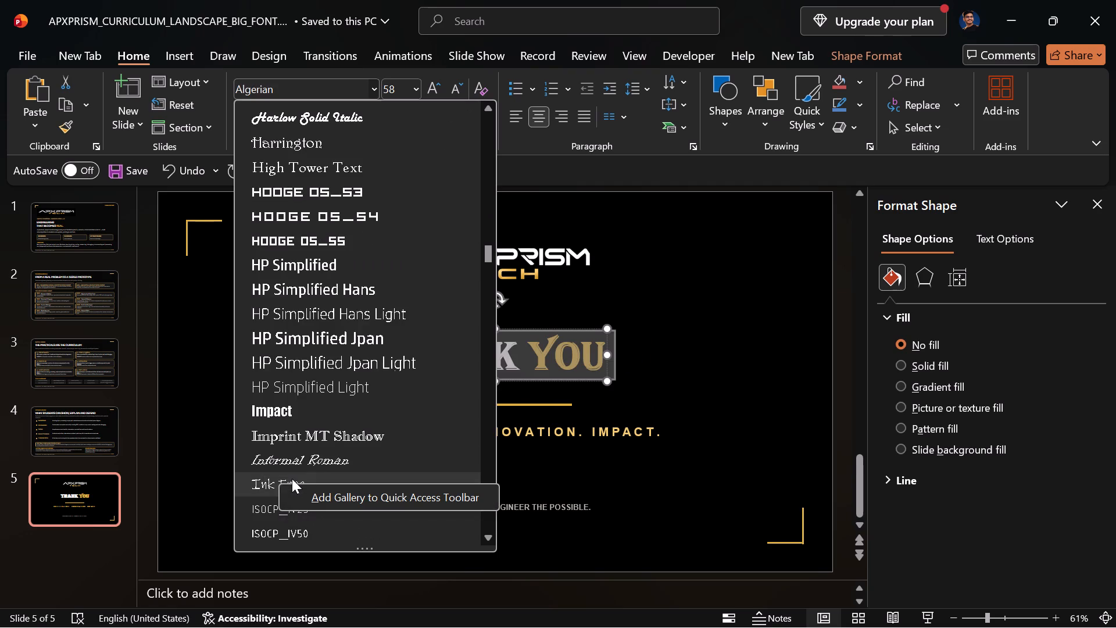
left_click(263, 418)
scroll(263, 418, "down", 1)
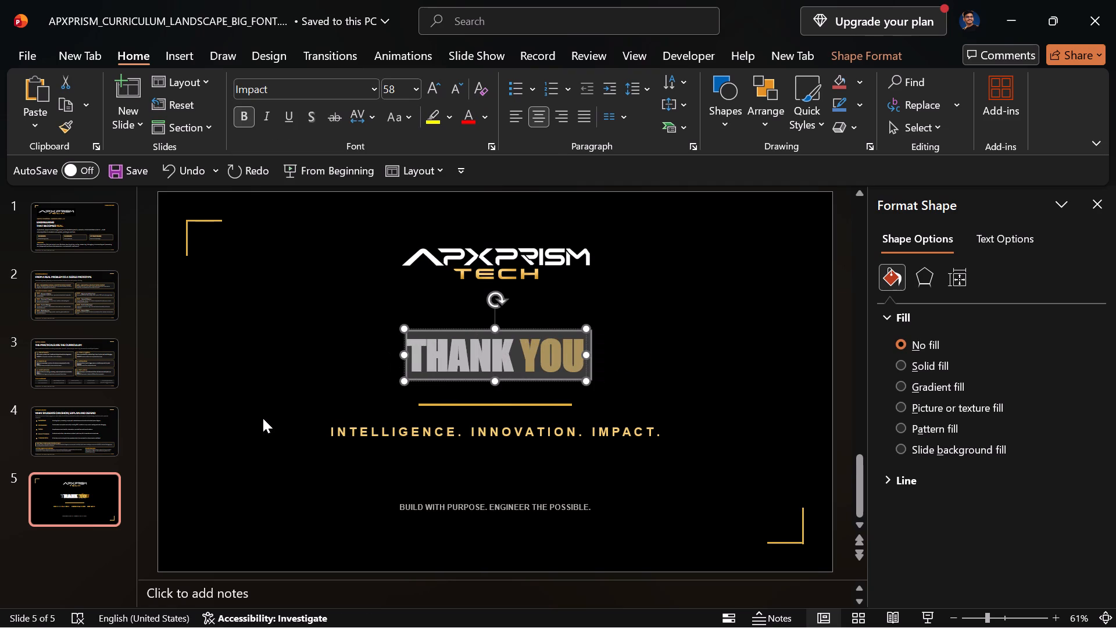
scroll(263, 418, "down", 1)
Change the font of the "THANK YOU" heading to Snap ITC.
left_click(376, 91)
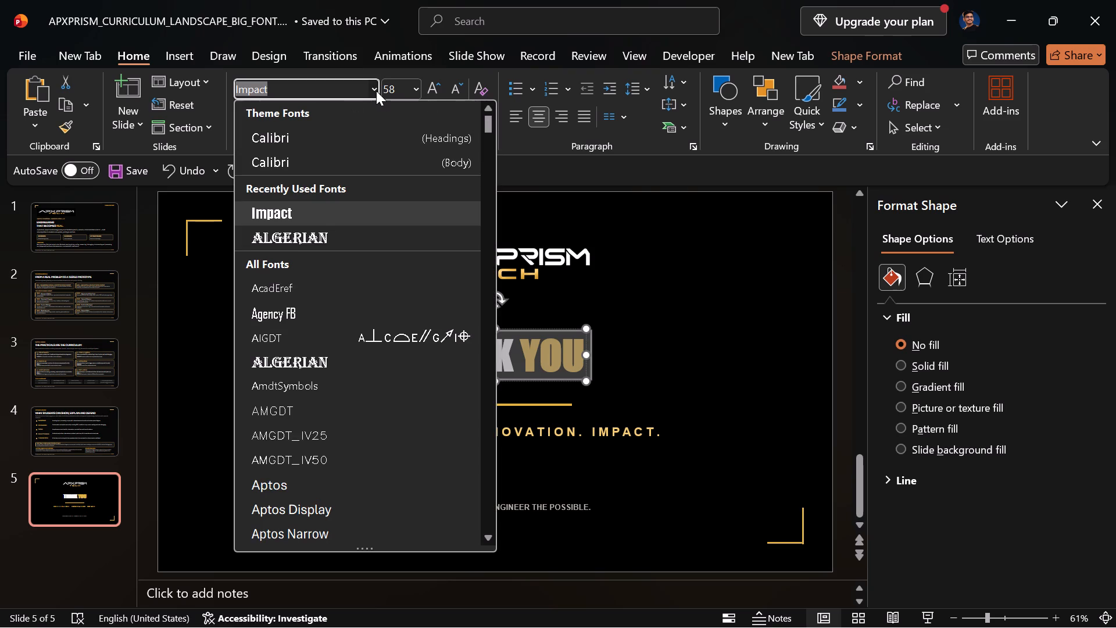
scroll(312, 484, "down", 1)
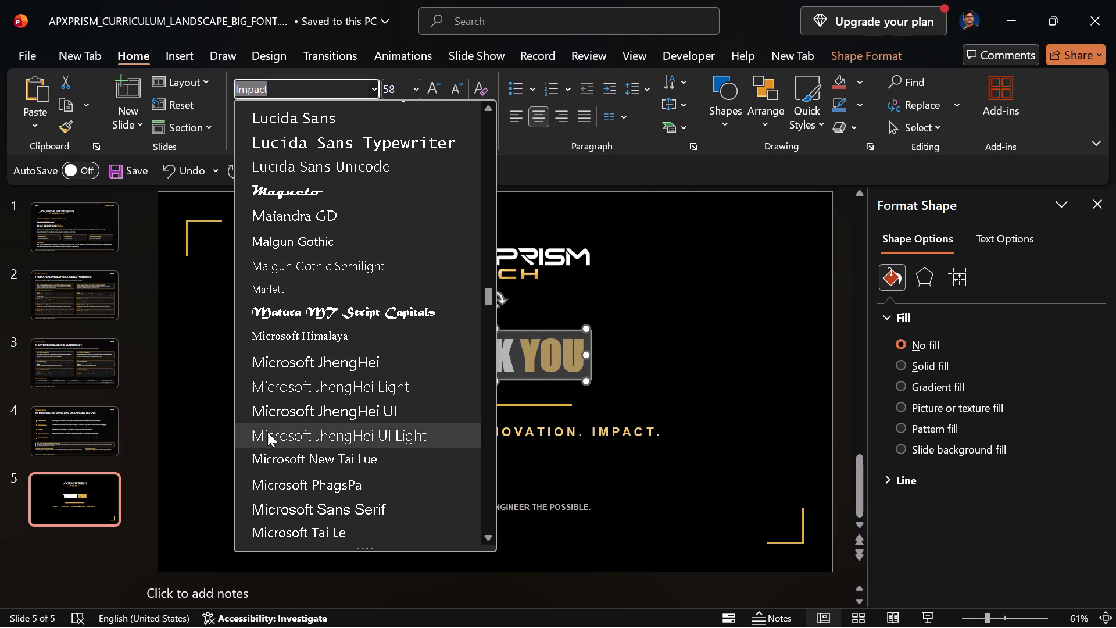
scroll(267, 432, "down", 4)
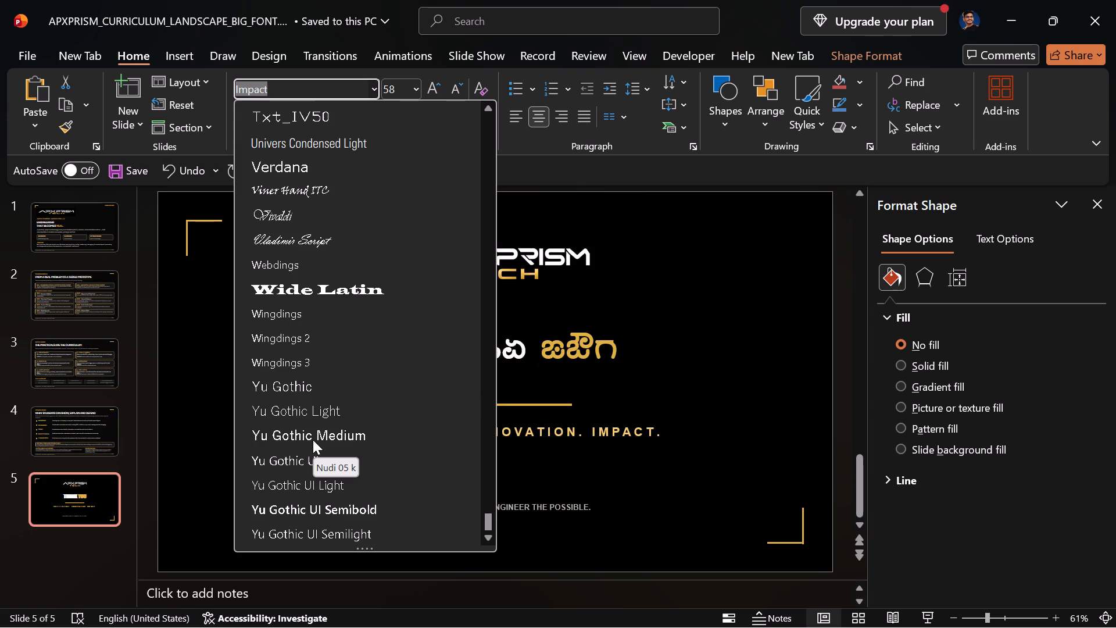
scroll(313, 440, "down", 1)
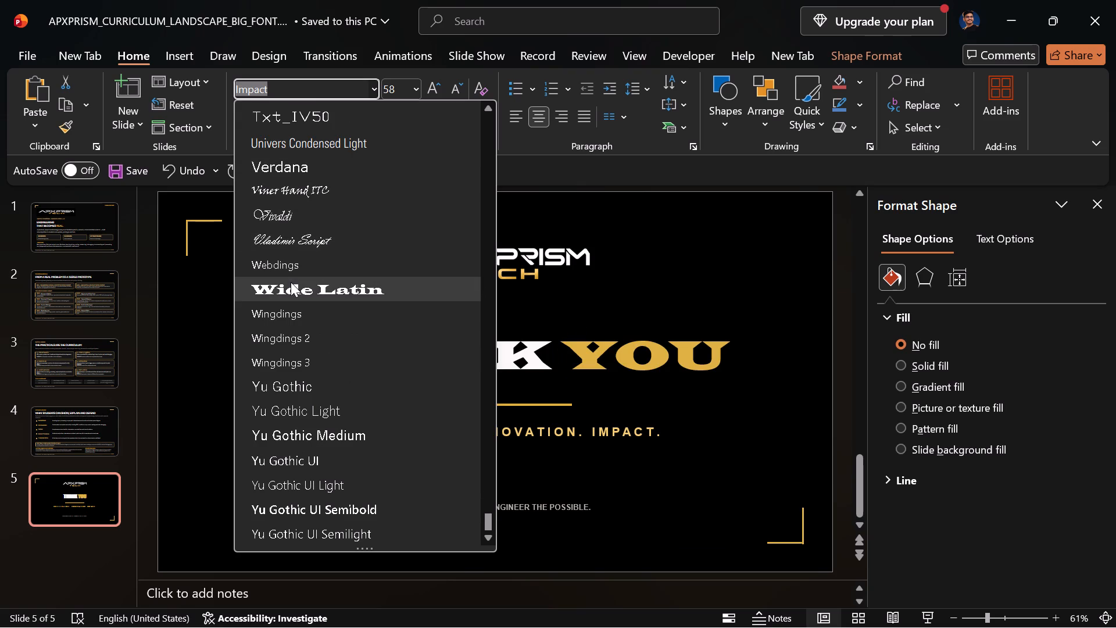
scroll(313, 525, "down", 2)
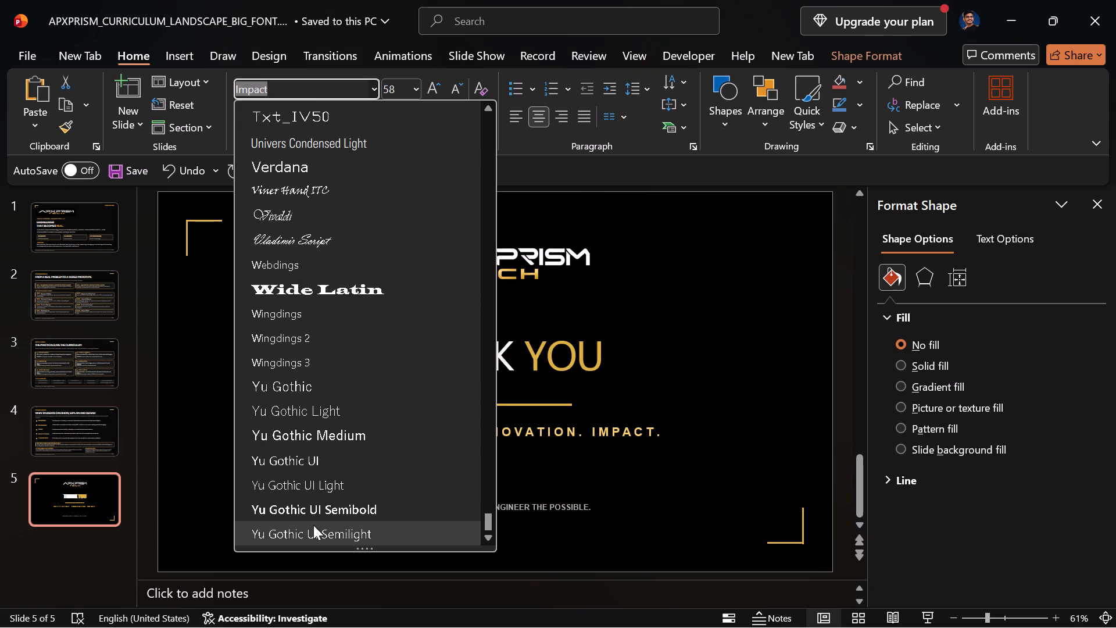
left_click_drag(486, 524, 487, 515)
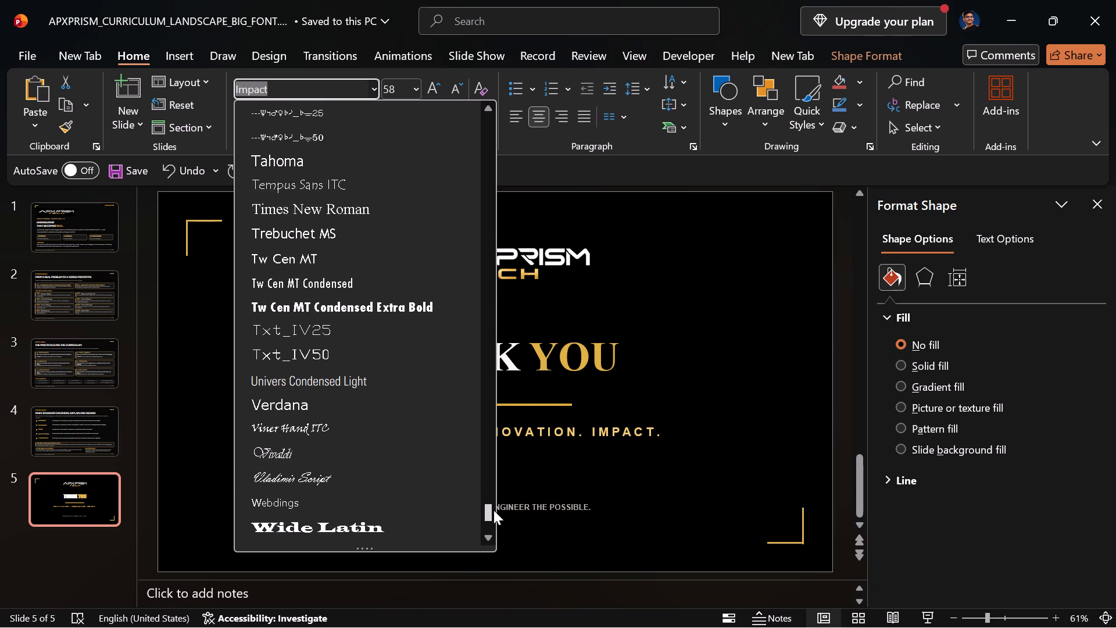
left_click_drag(493, 510, 490, 494)
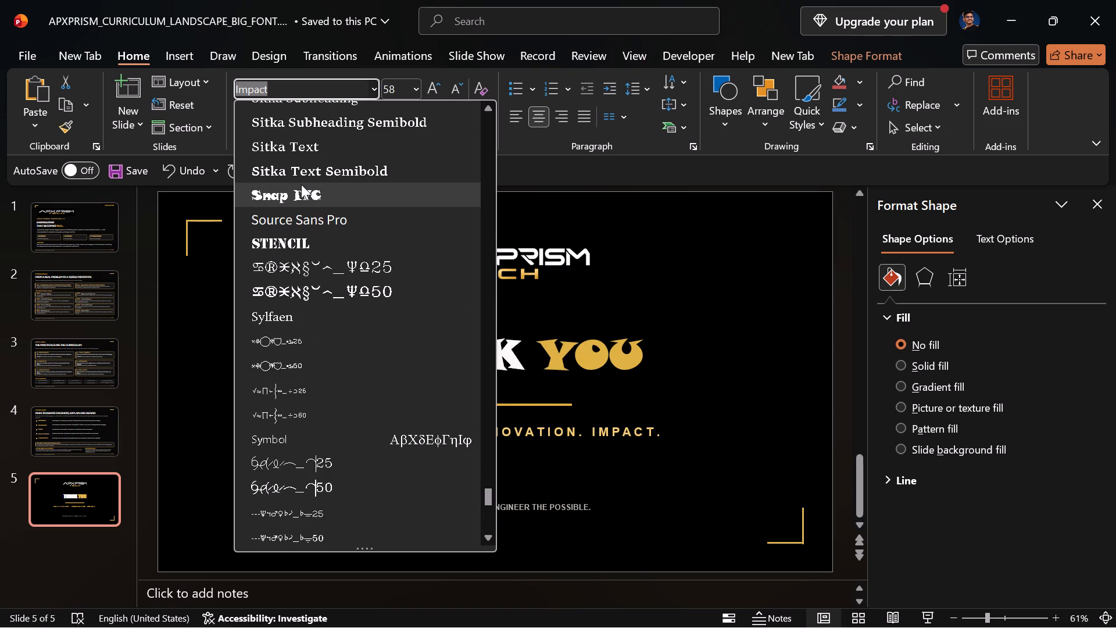
left_click_drag(301, 184, 296, 192)
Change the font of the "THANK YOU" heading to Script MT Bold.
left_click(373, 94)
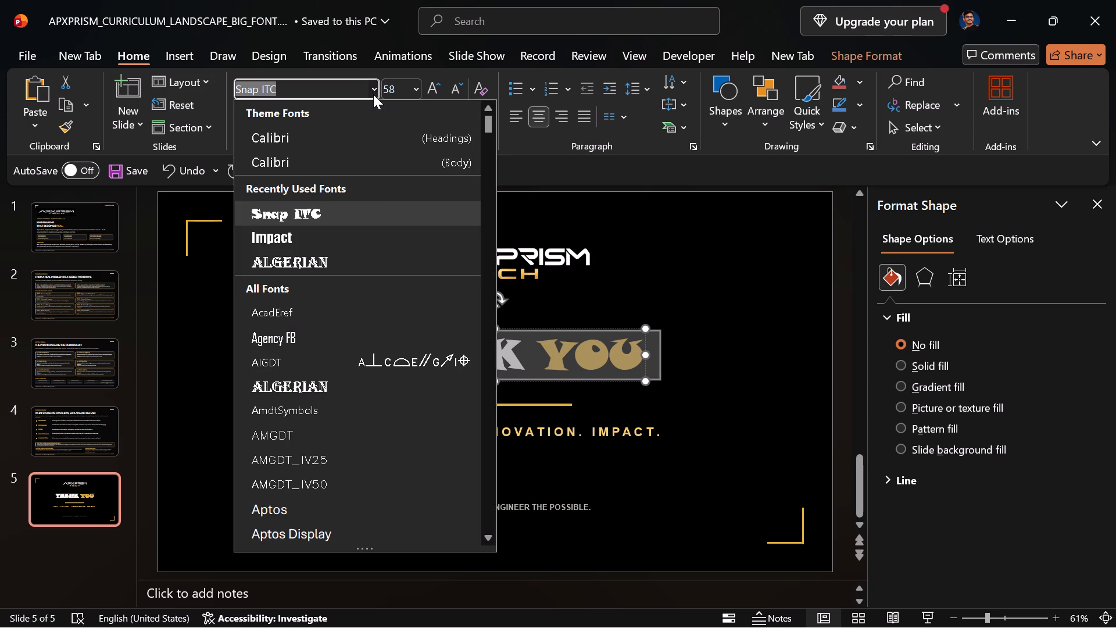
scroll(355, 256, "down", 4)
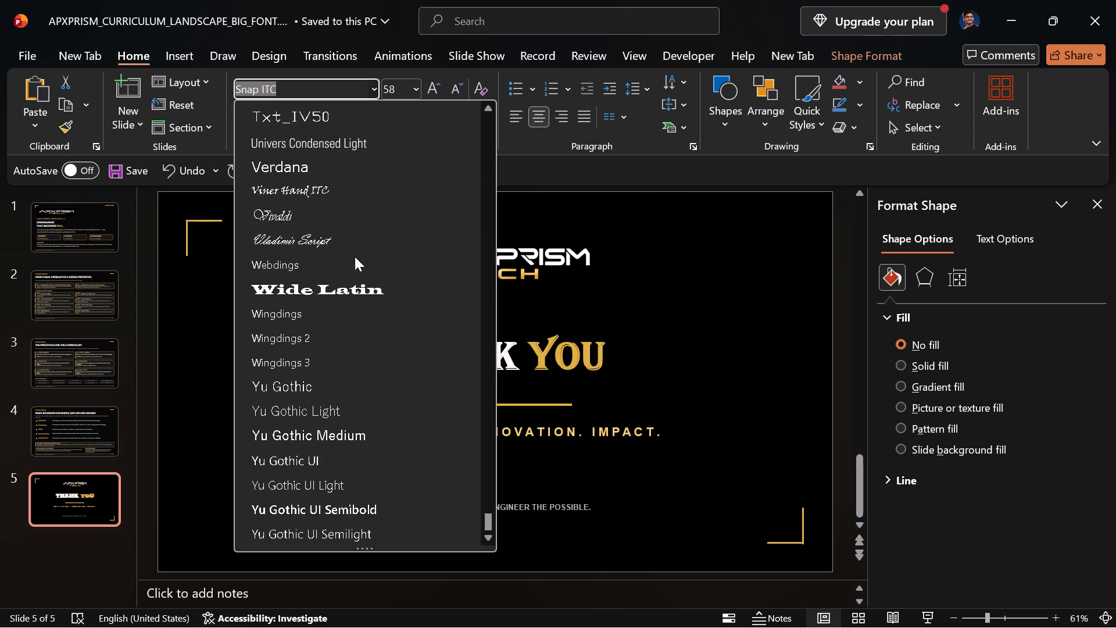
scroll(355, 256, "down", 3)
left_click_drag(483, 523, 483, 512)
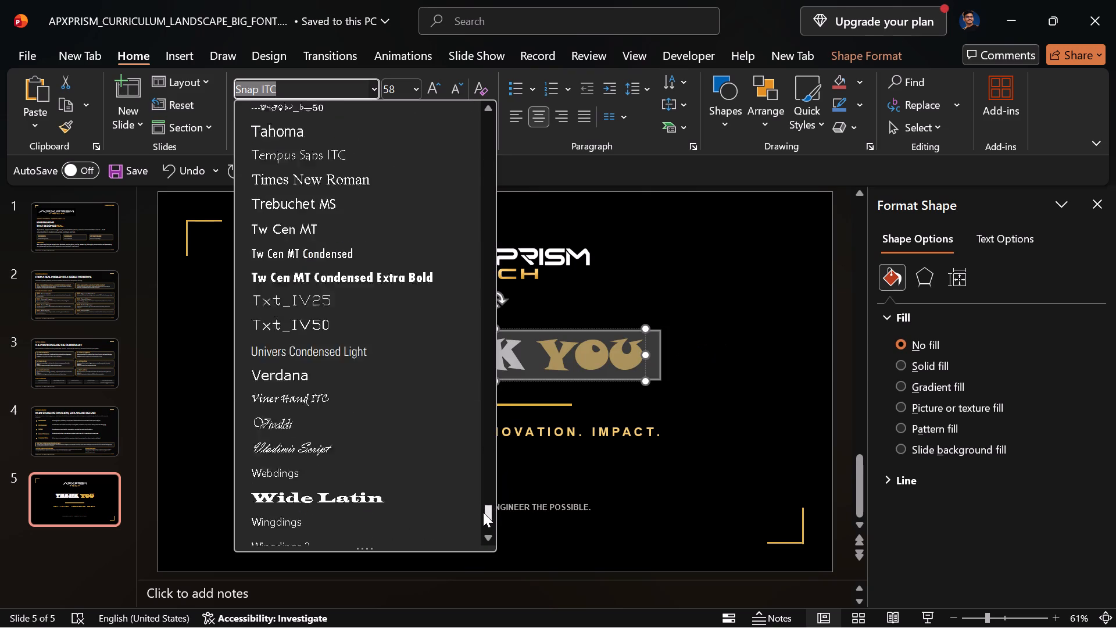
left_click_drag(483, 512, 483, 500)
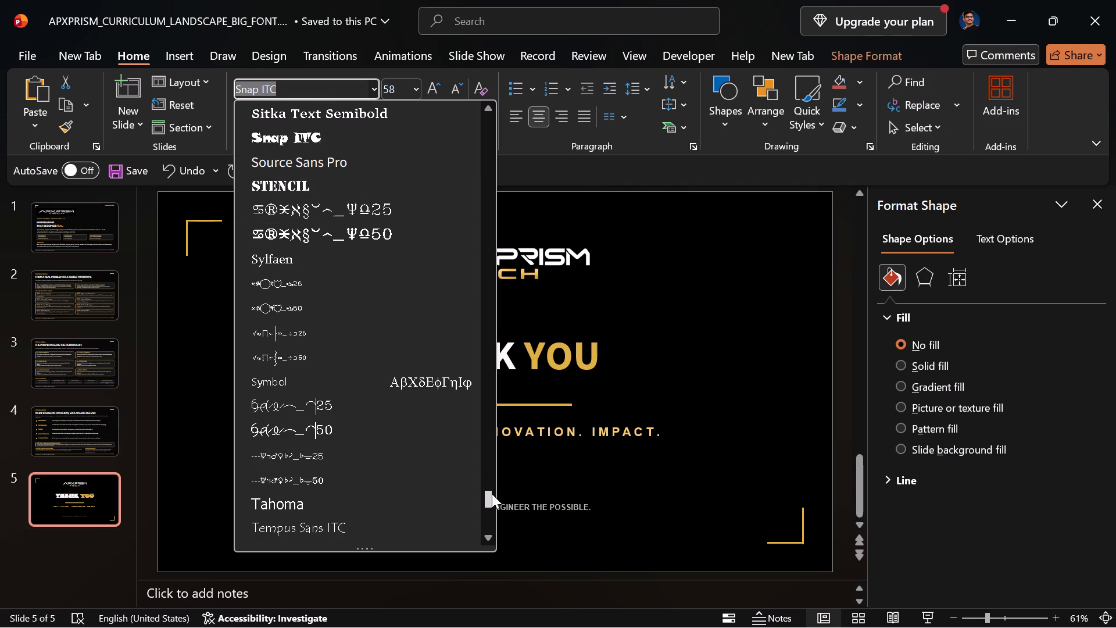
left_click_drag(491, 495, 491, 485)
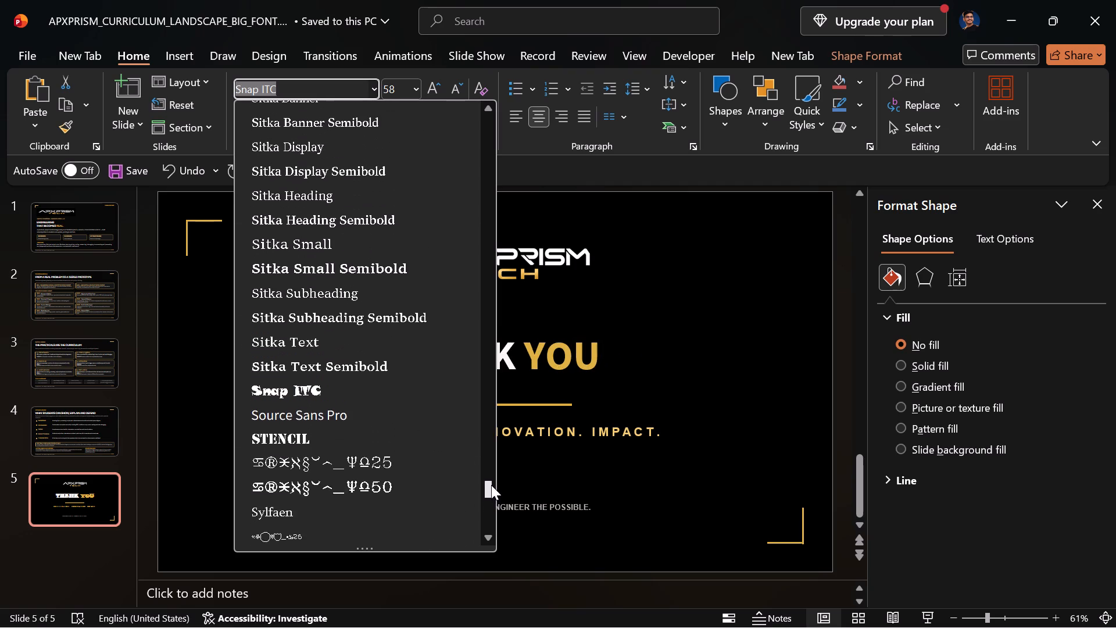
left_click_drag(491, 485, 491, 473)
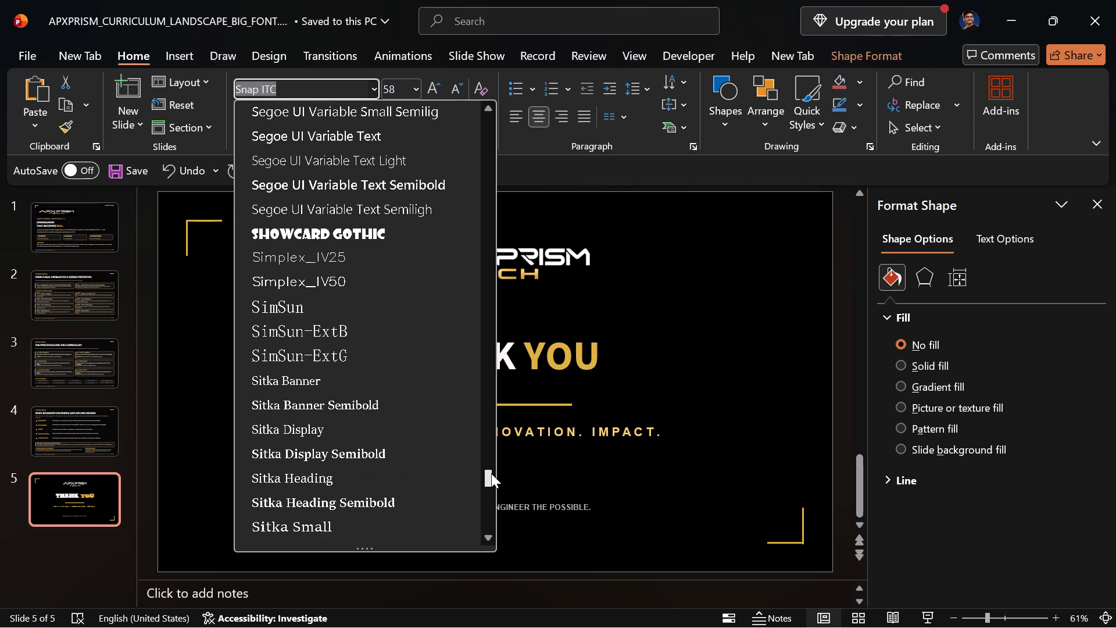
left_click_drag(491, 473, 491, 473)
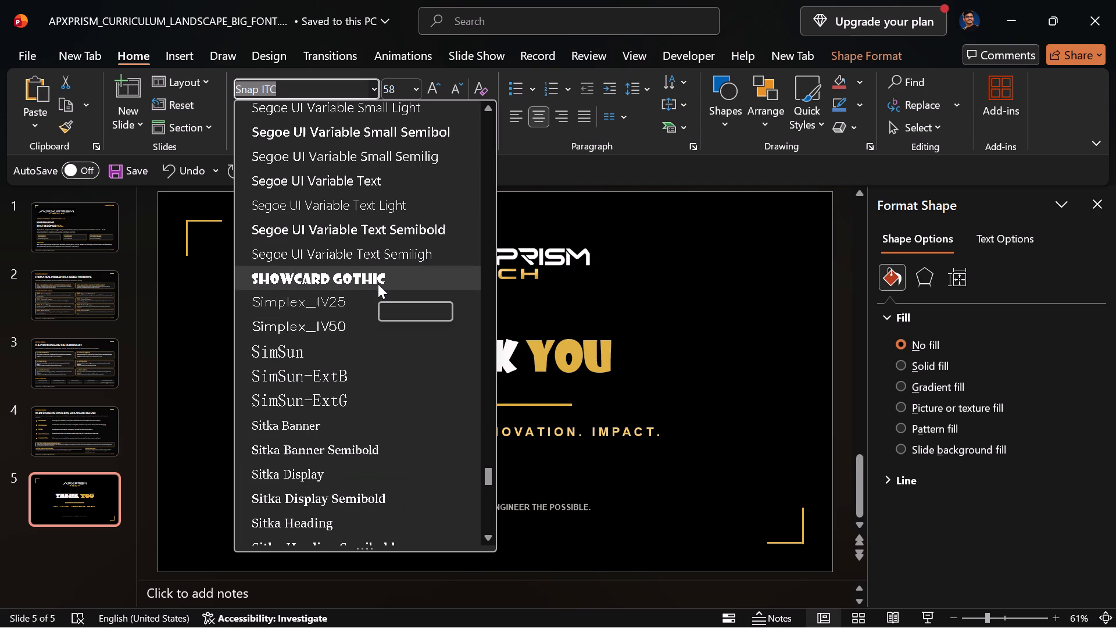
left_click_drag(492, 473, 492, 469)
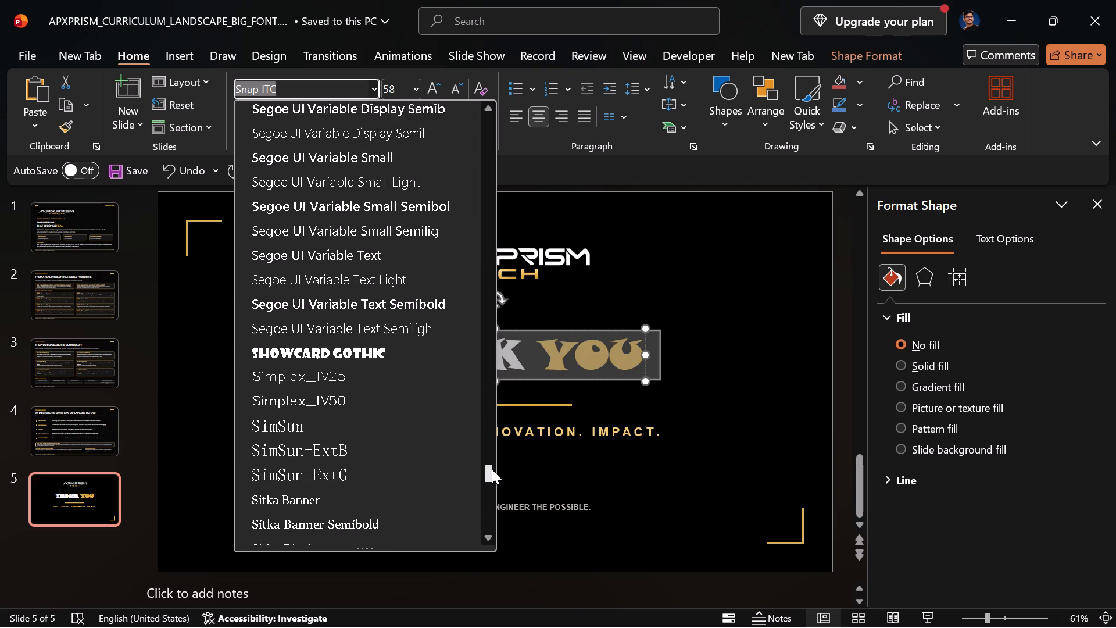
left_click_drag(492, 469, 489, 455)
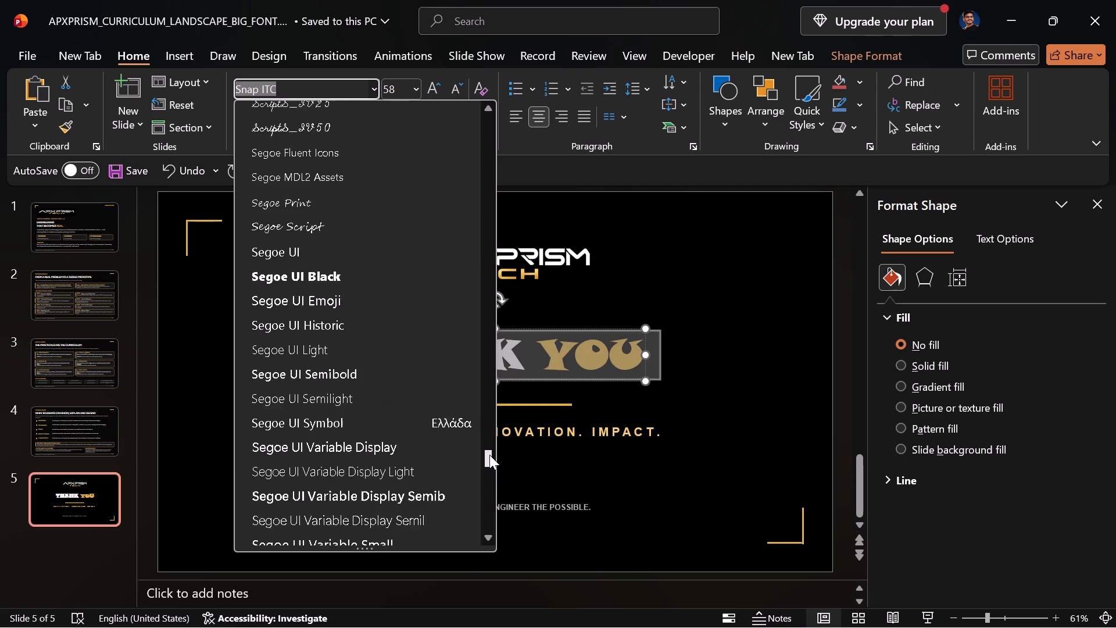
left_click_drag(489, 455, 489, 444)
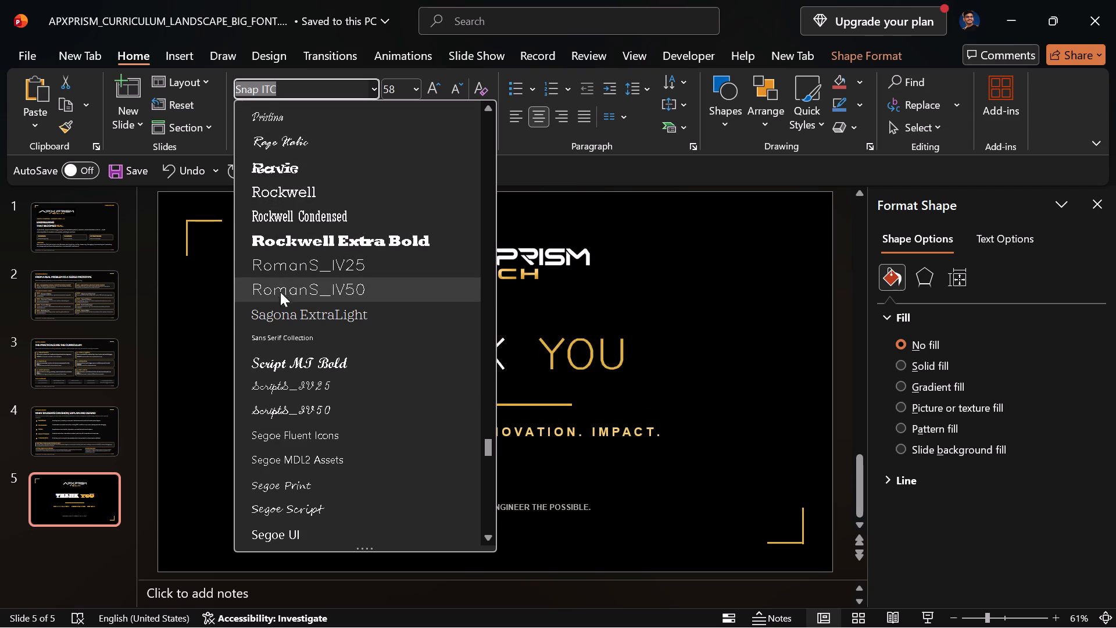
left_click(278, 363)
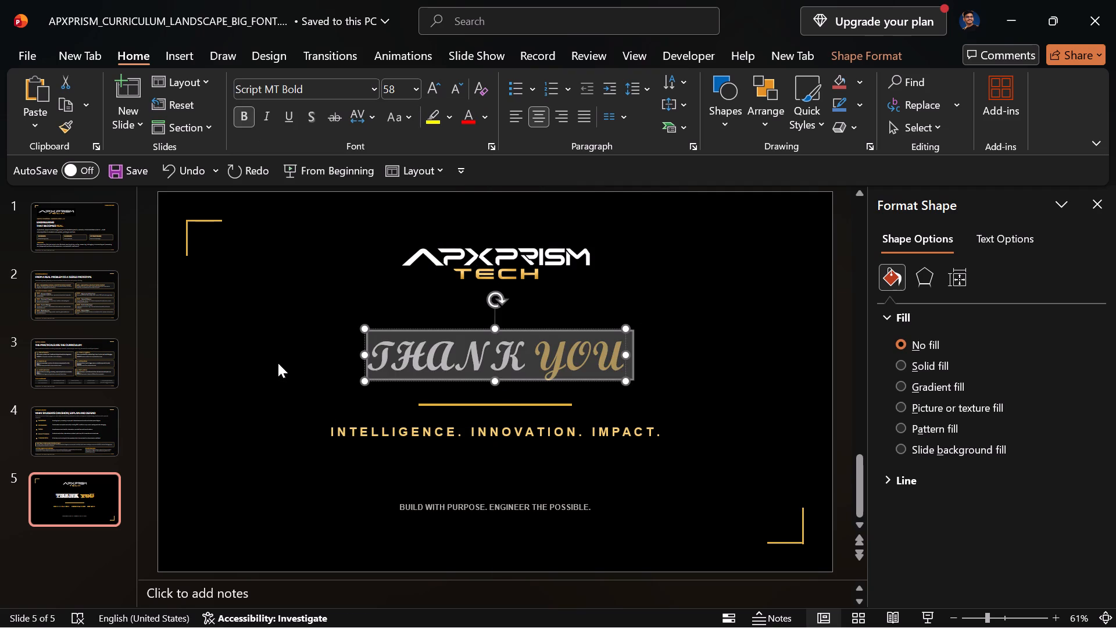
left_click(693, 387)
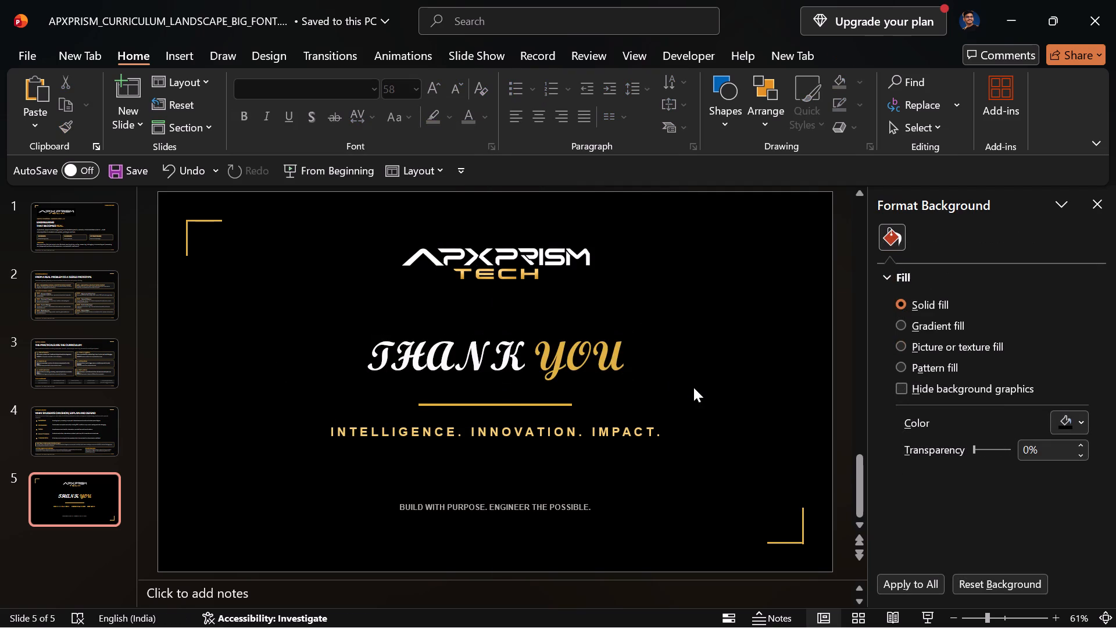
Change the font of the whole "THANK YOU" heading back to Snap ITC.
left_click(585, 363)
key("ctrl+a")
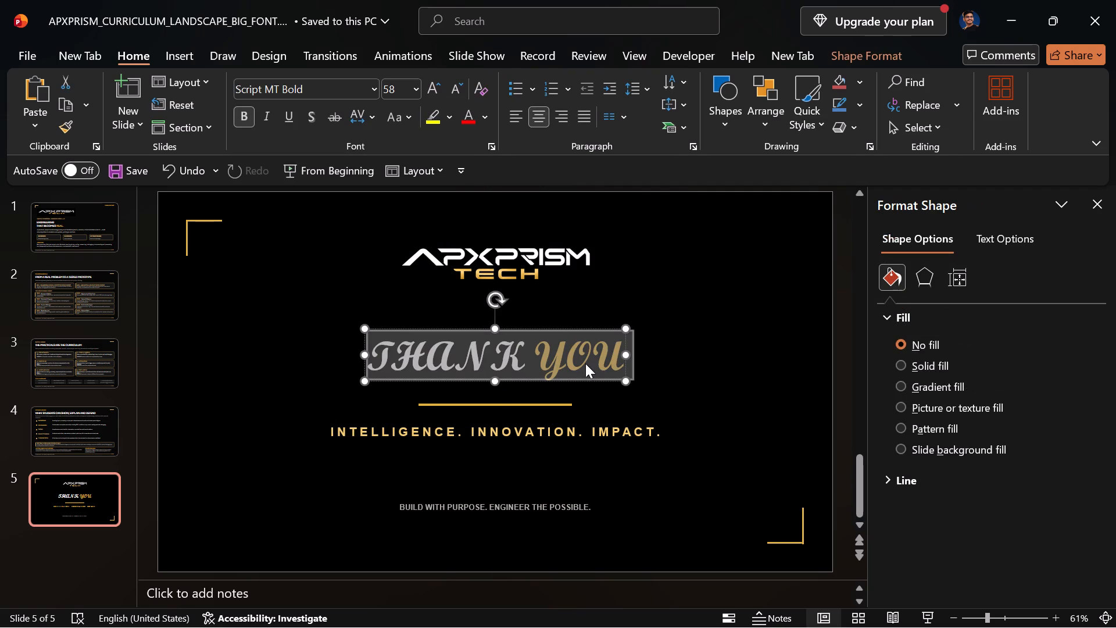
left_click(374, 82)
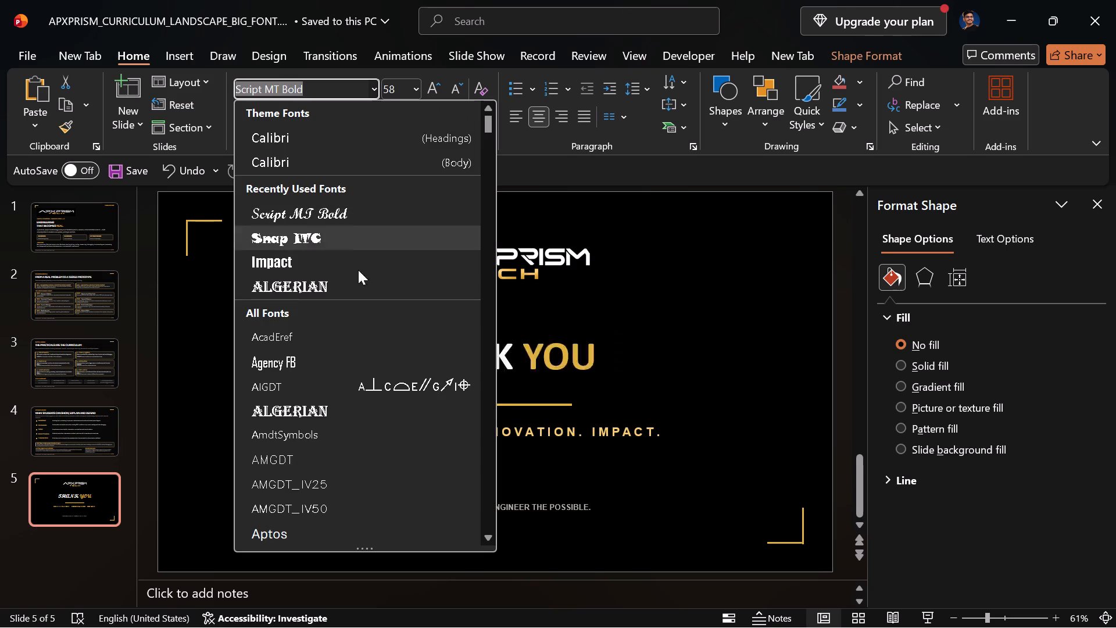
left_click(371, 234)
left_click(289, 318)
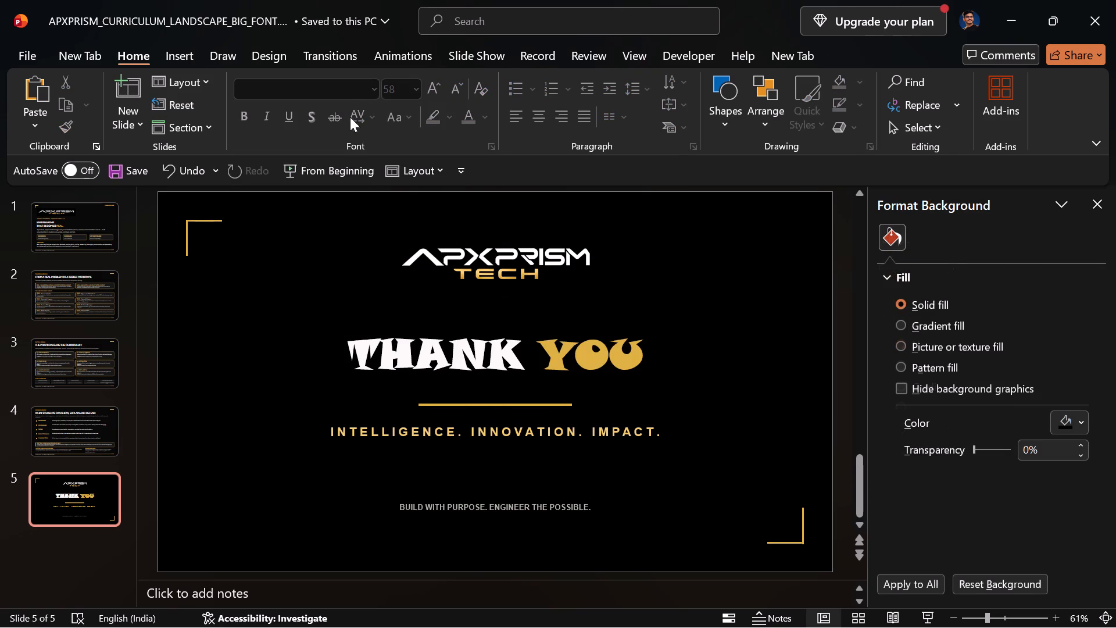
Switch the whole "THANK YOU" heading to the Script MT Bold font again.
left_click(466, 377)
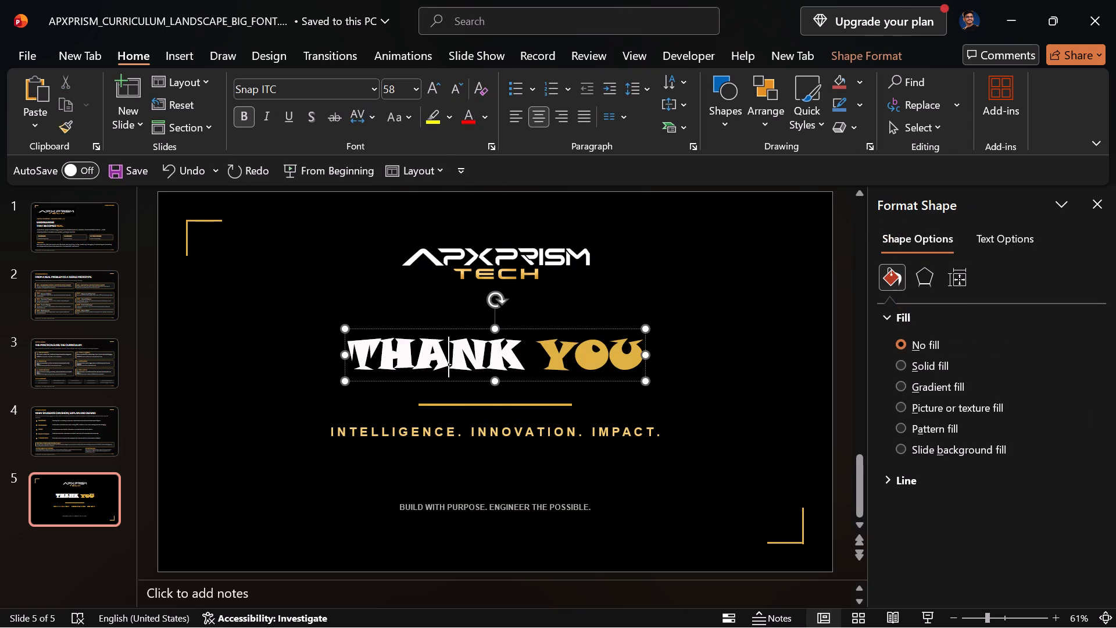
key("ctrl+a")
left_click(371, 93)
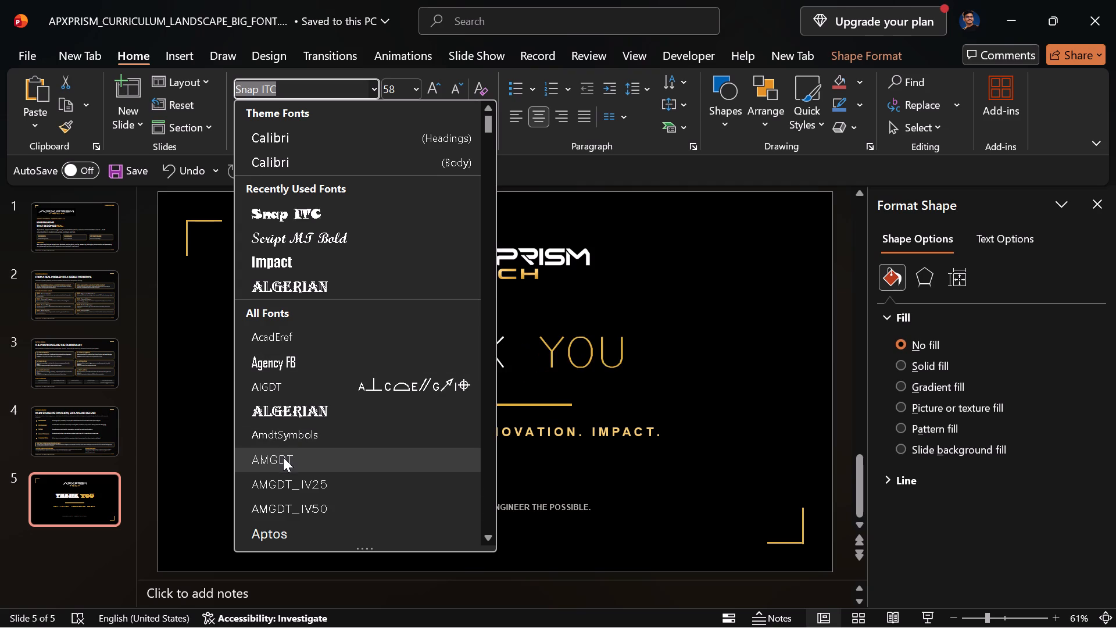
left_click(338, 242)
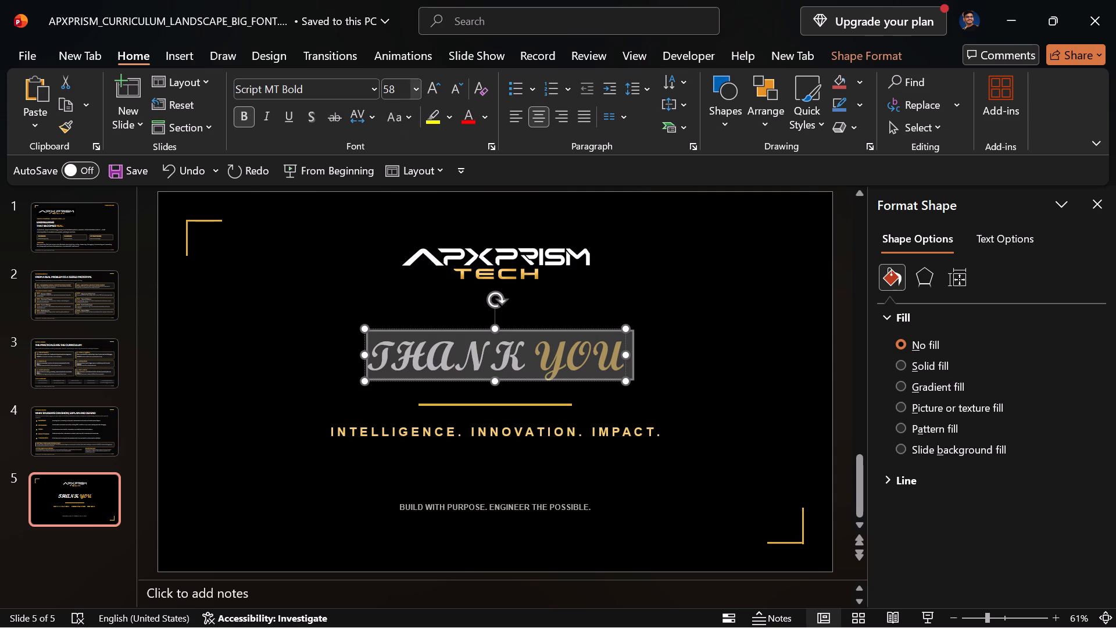
Change the font of the "THANK YOU" heading to Castellar.
left_click(370, 94)
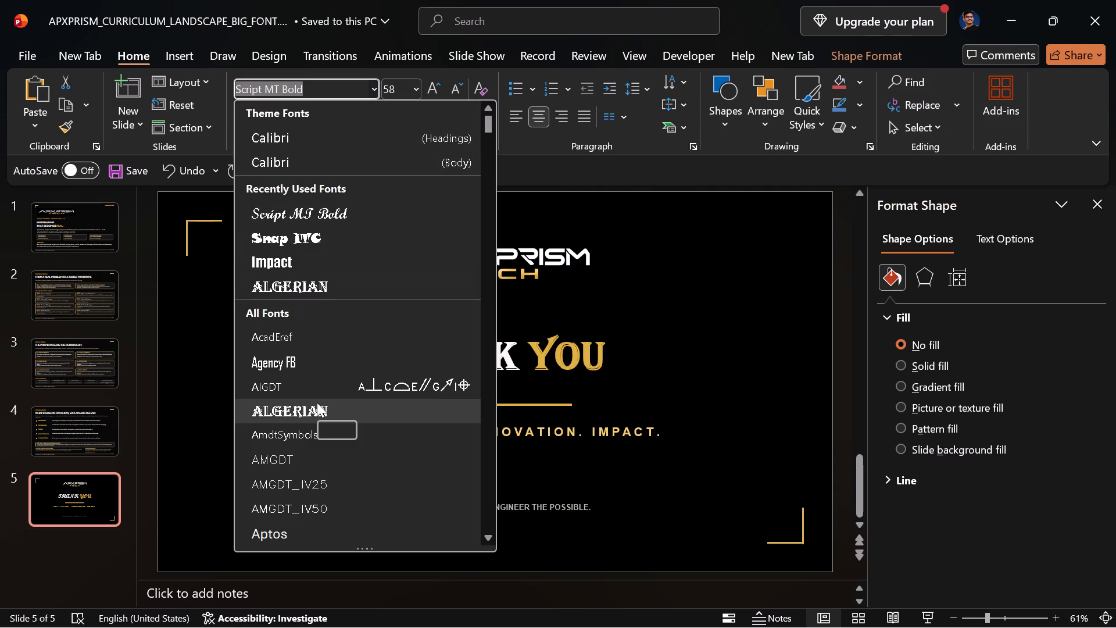
scroll(317, 402, "down", 1)
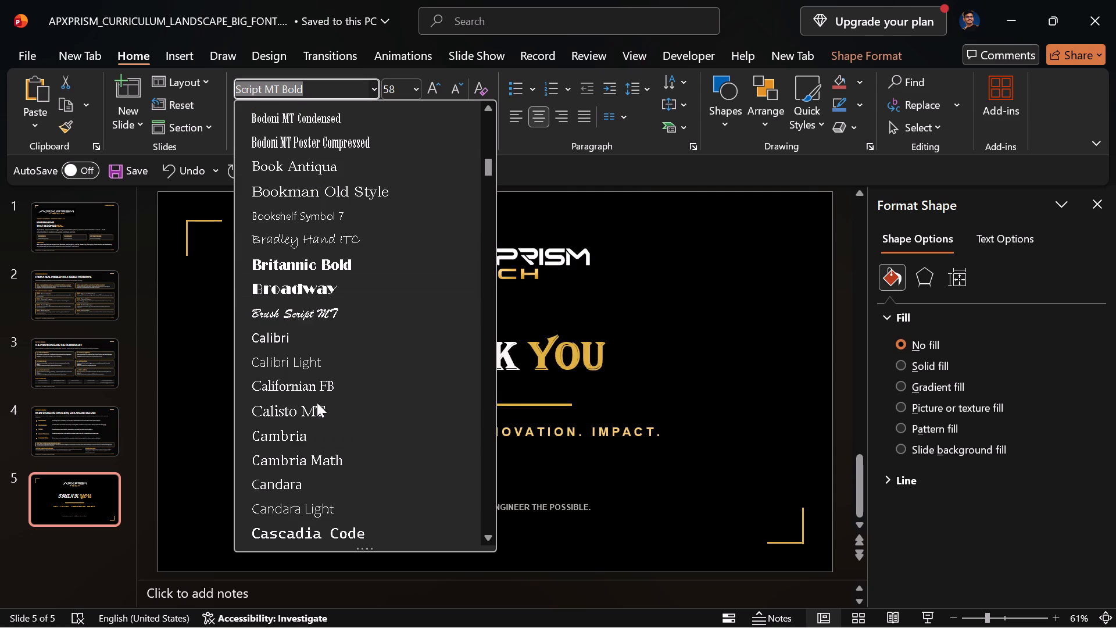
scroll(317, 402, "down", 1)
scroll(338, 320, "down", 1)
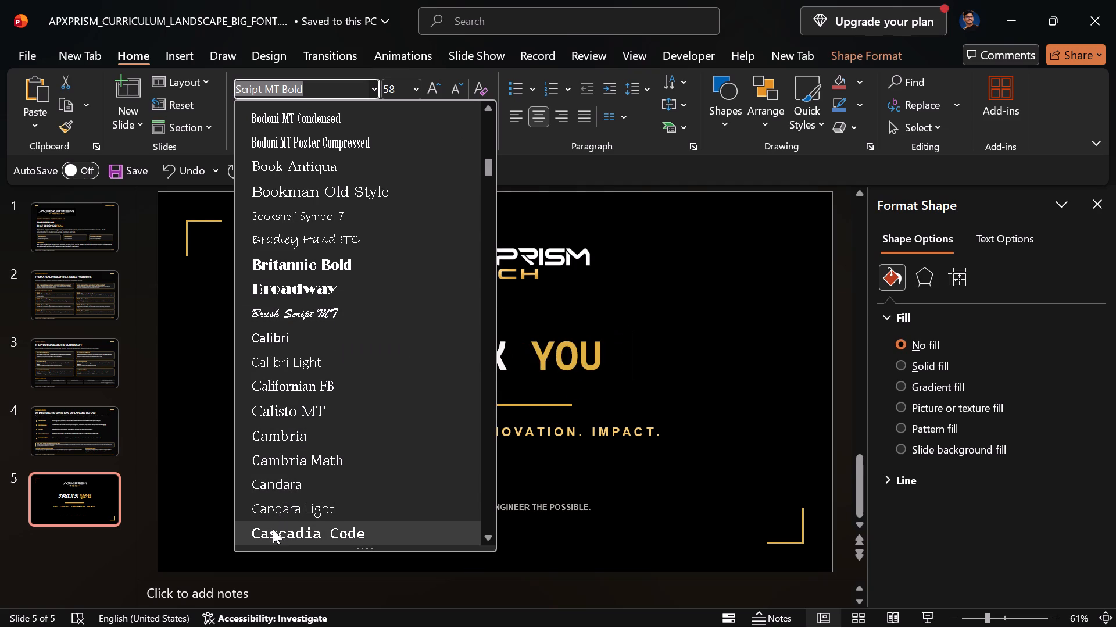
right_click(346, 465)
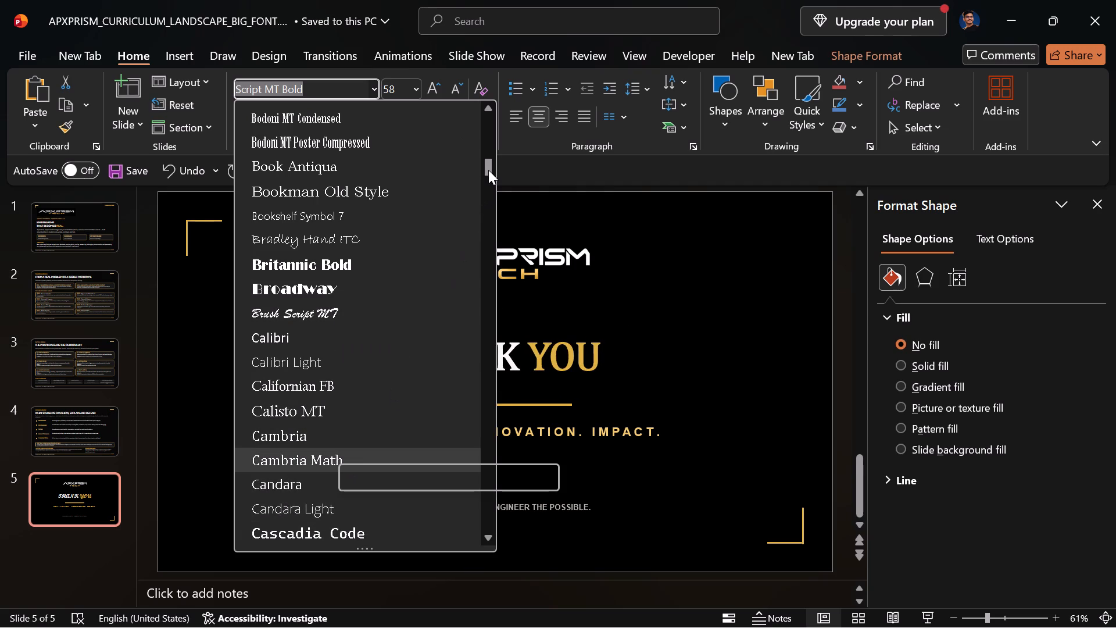
left_click_drag(488, 170, 492, 178)
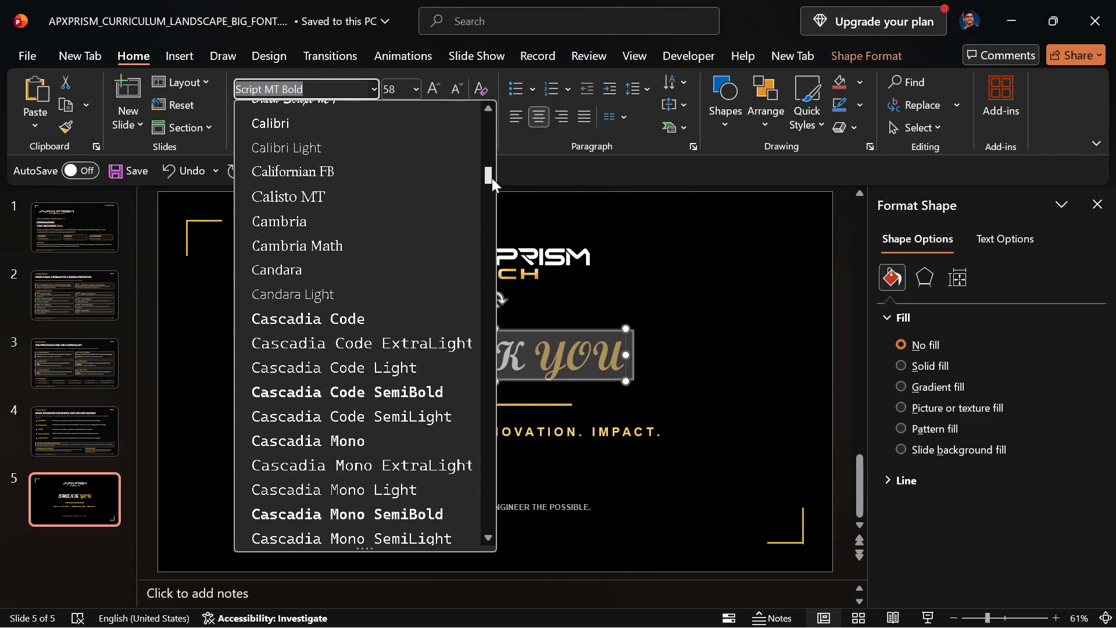
left_click_drag(492, 178, 492, 185)
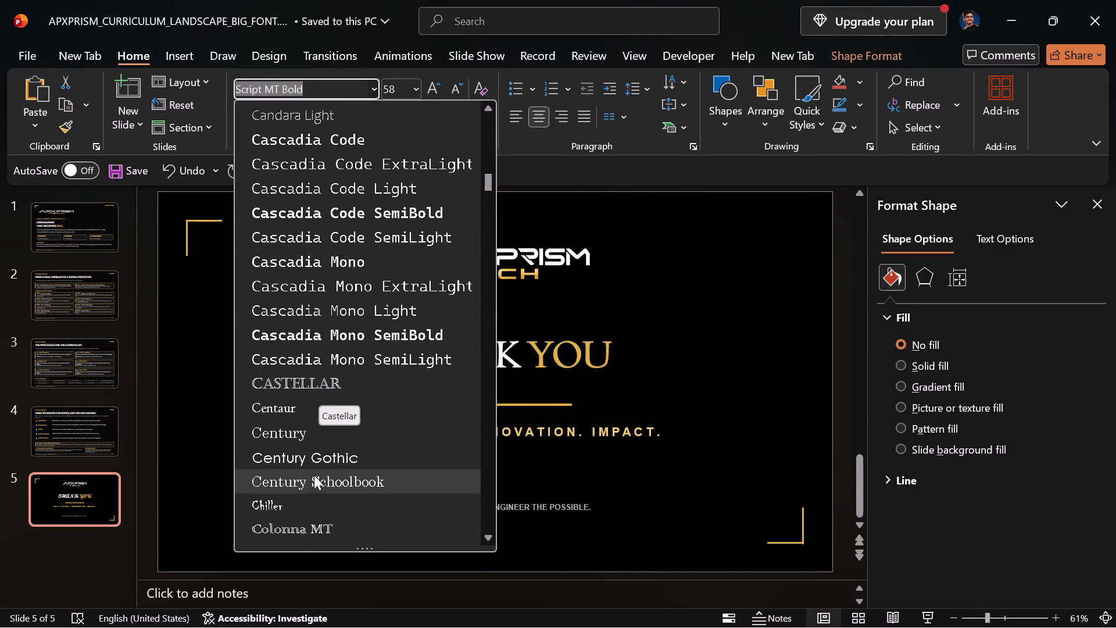
left_click(328, 387)
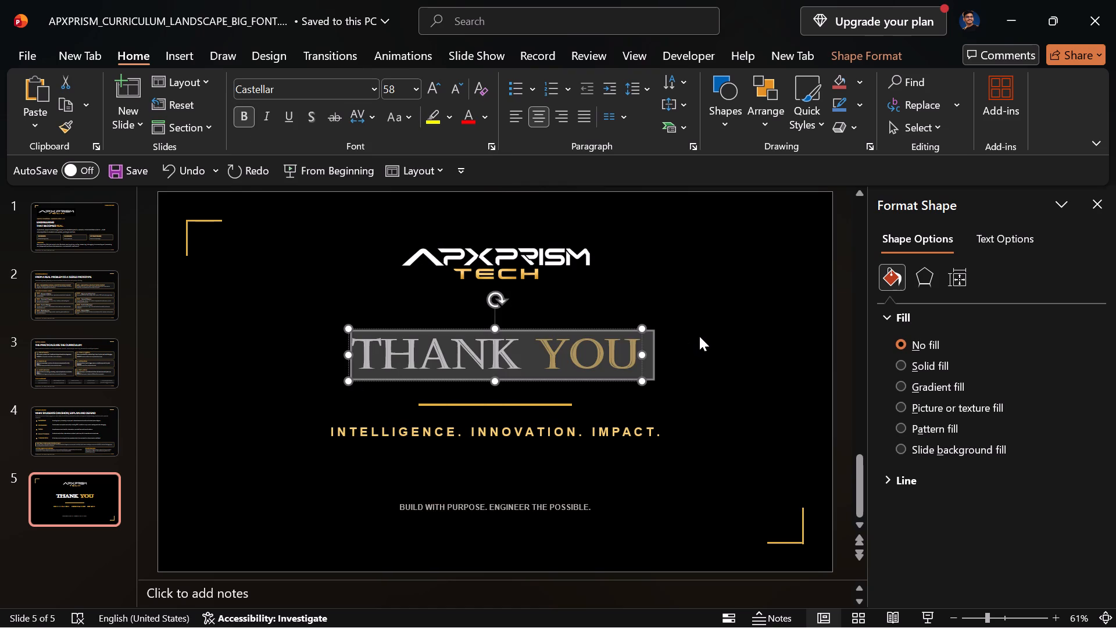
left_click(700, 336)
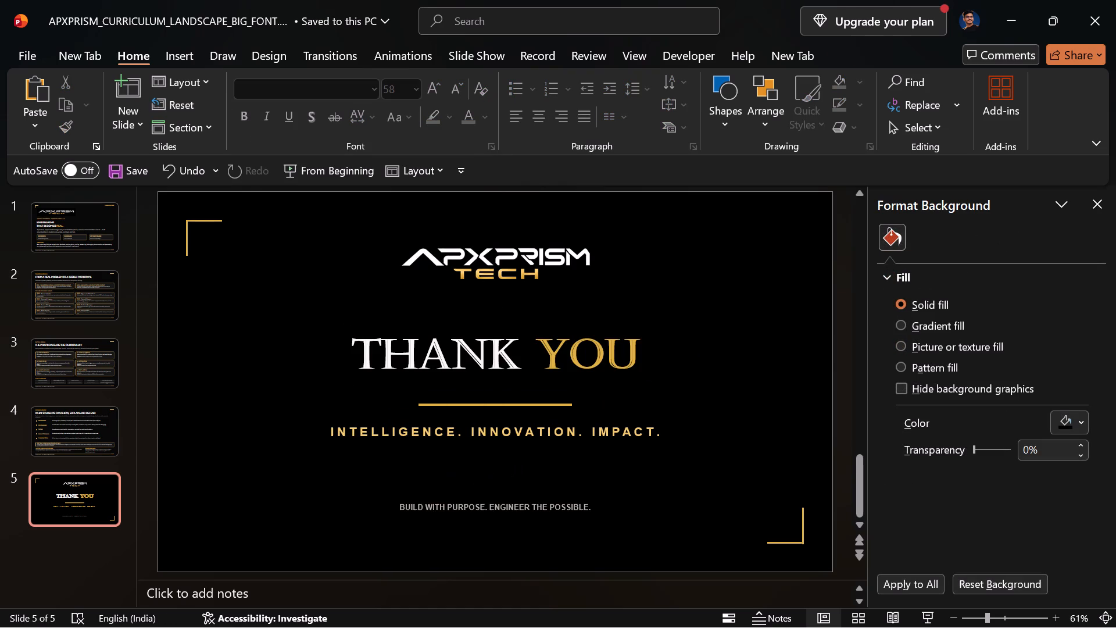
Restyle the "INTELLIGENCE. INNOVATION. IMPACT." tagline as italic, non-bold text in the Castellar font.
left_click(339, 429)
key("ctrl+a")
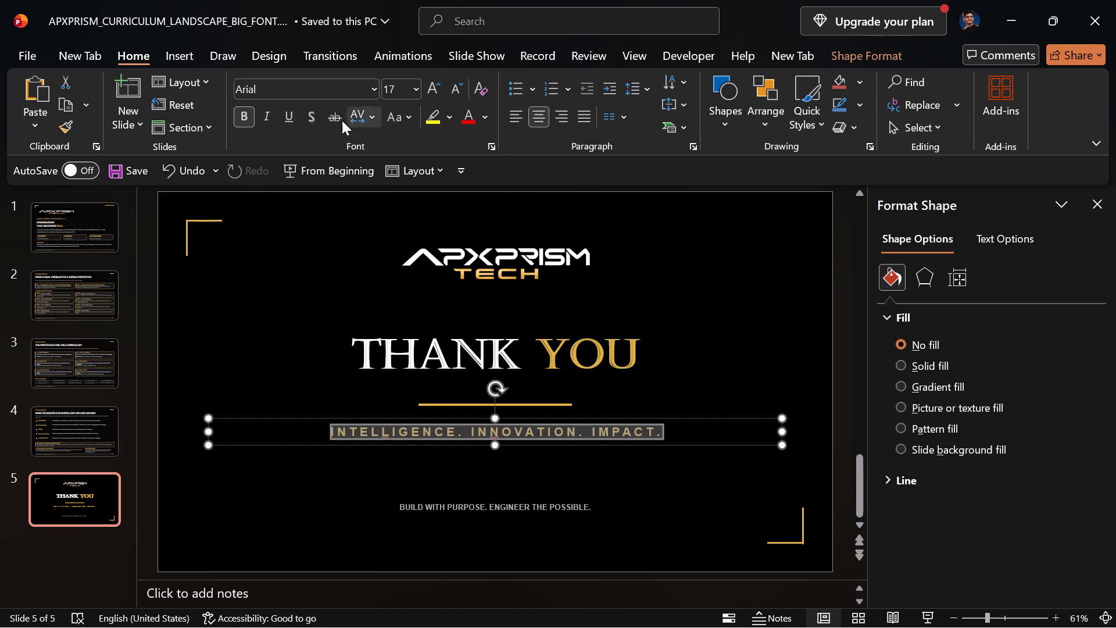
left_click(272, 119)
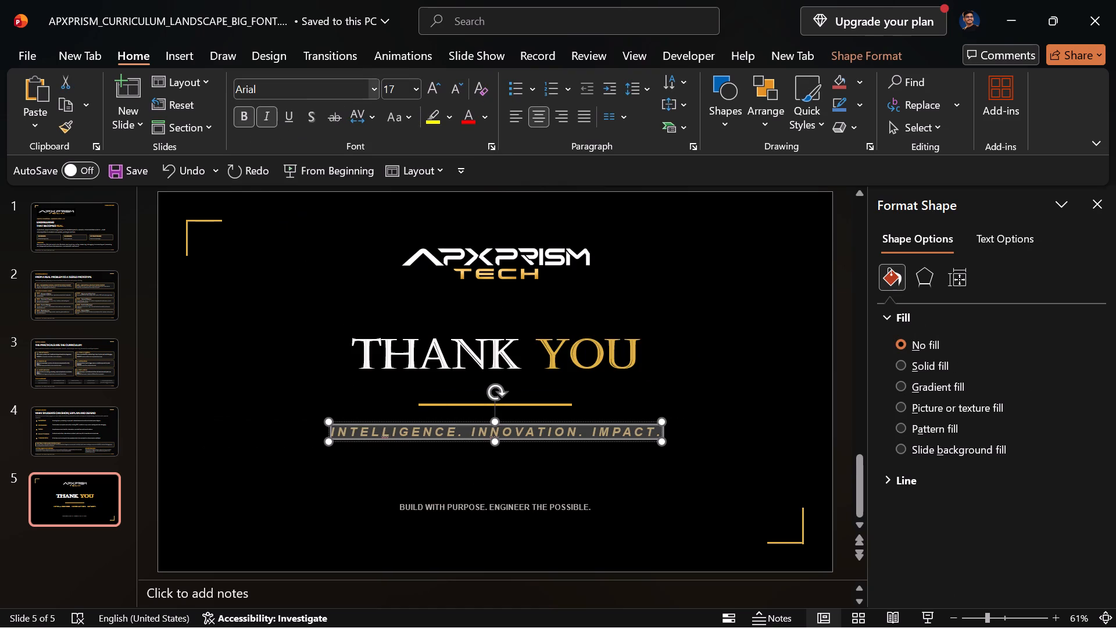
left_click(244, 120)
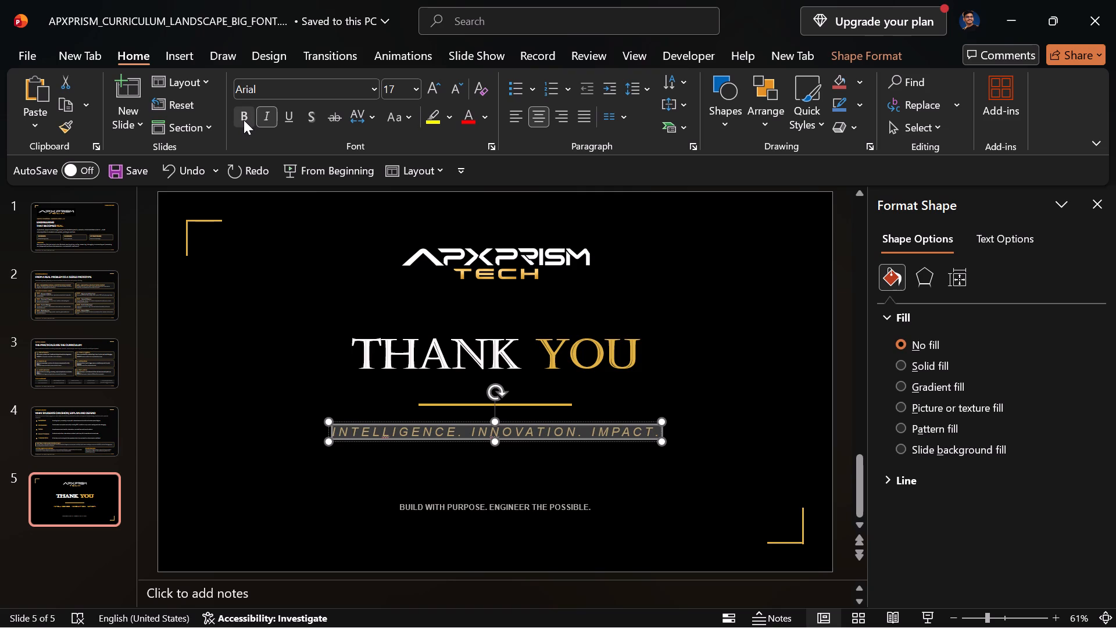
left_click(373, 91)
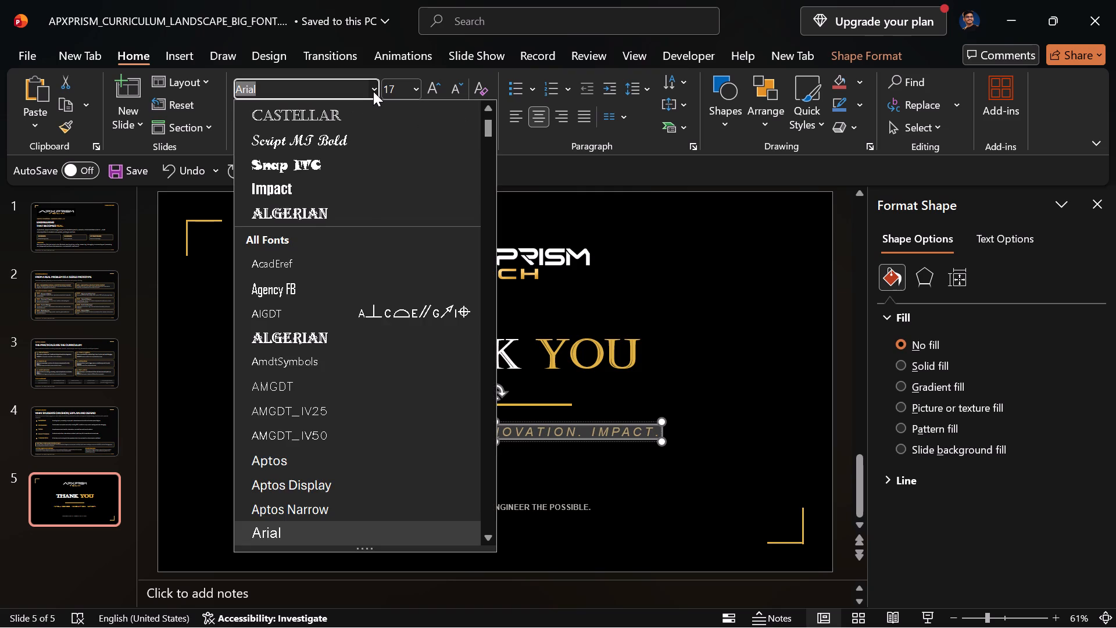
left_click(298, 120)
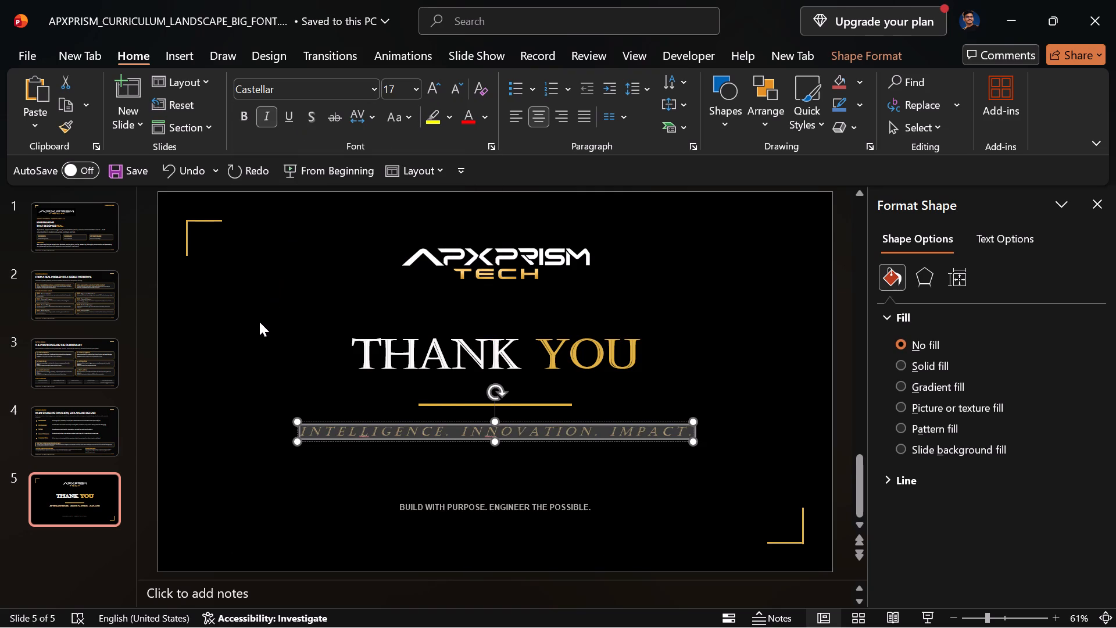
left_click(259, 322)
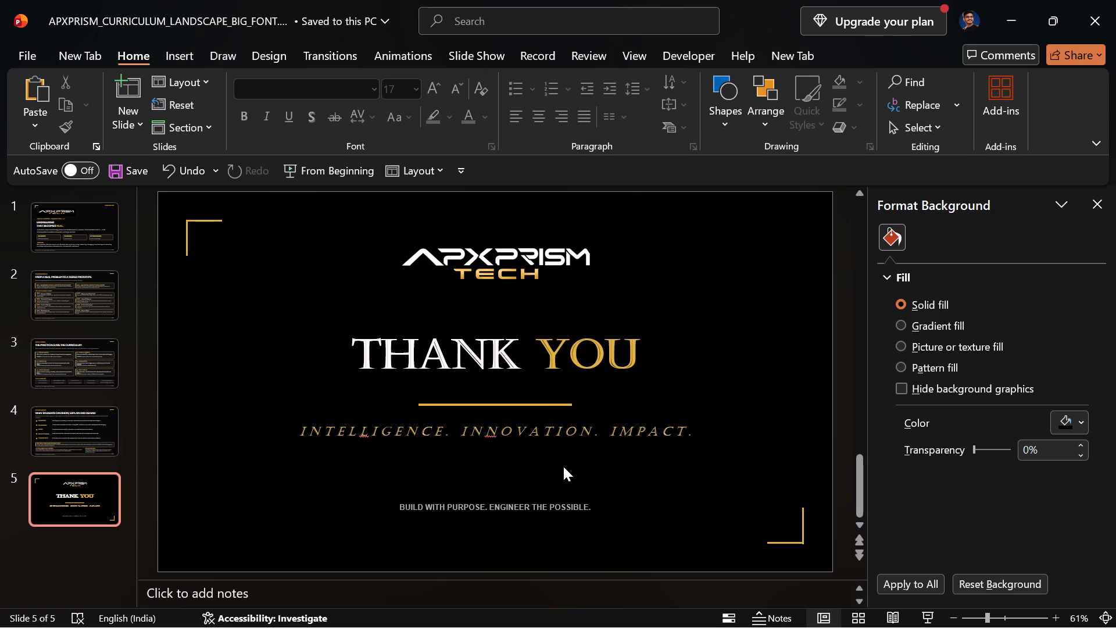
Italicize the whole "BUILD WITH PURPOSE. ENGINEER THE POSSIBLE." line near the bottom of the slide.
left_click(474, 506)
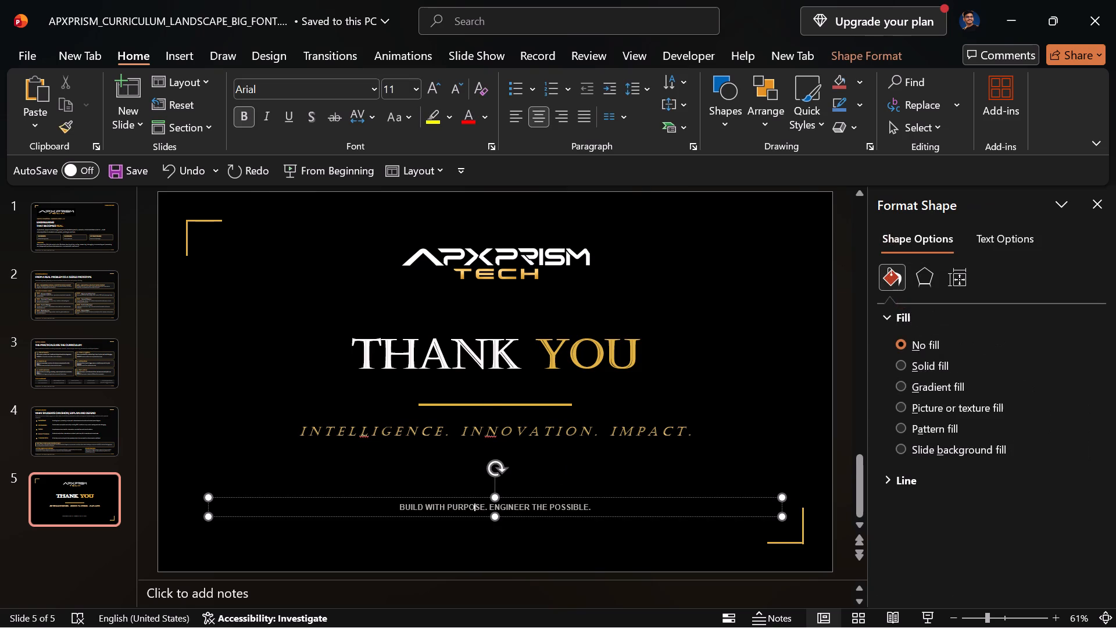
key("ctrl+a")
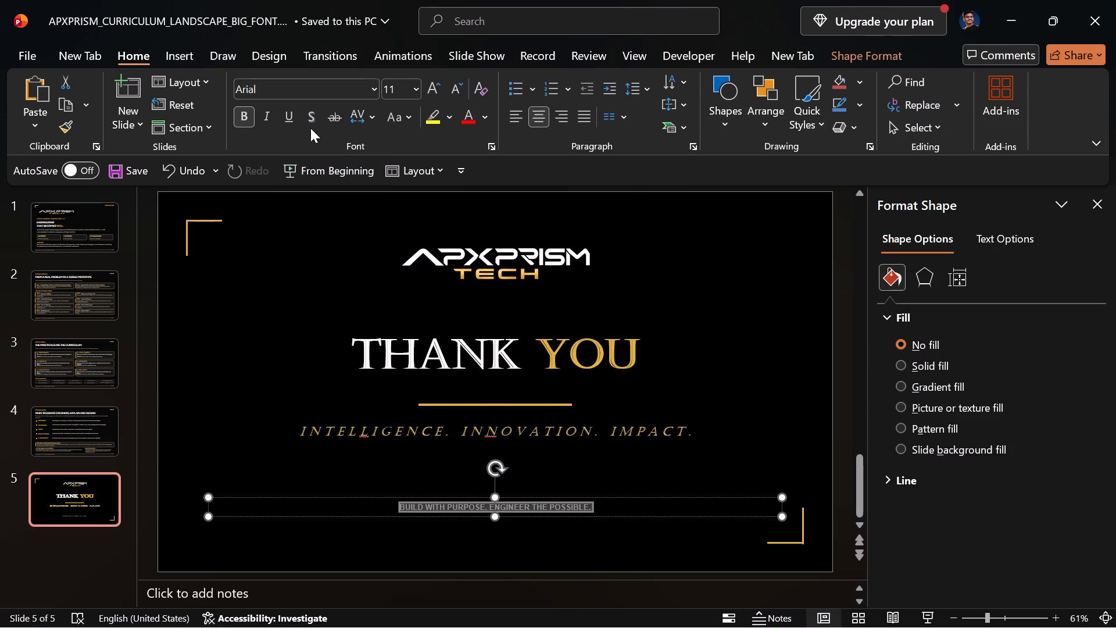
left_click(269, 126)
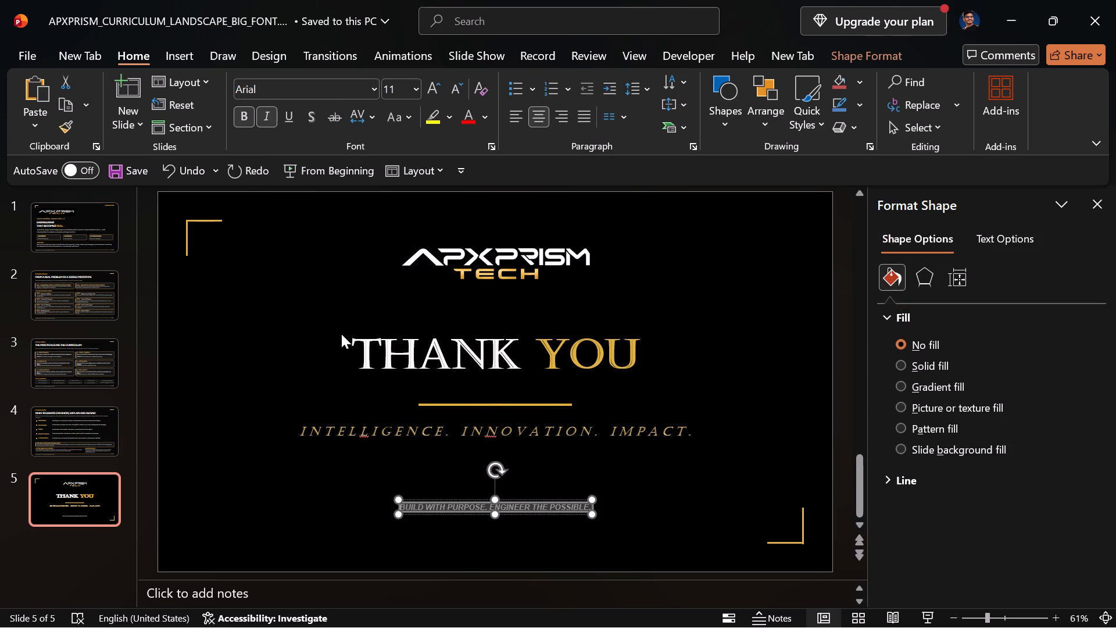
Deselect the tagline text box and save the curriculum presentation under its existing file name.
left_click(341, 334)
scroll(83, 235, "up", 5)
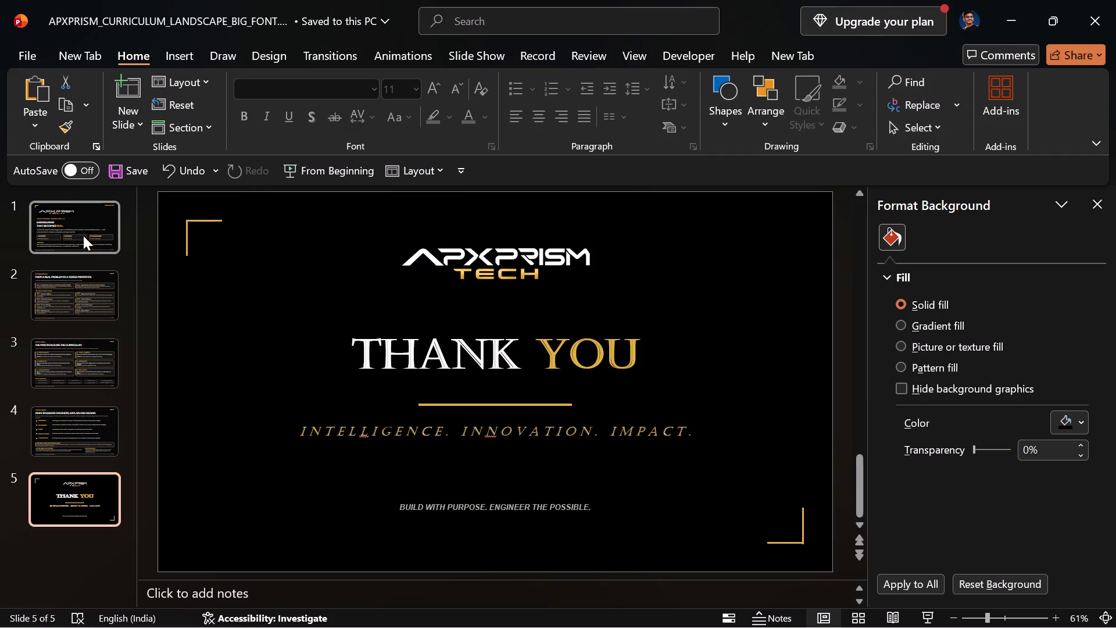
key("ctrl+s")
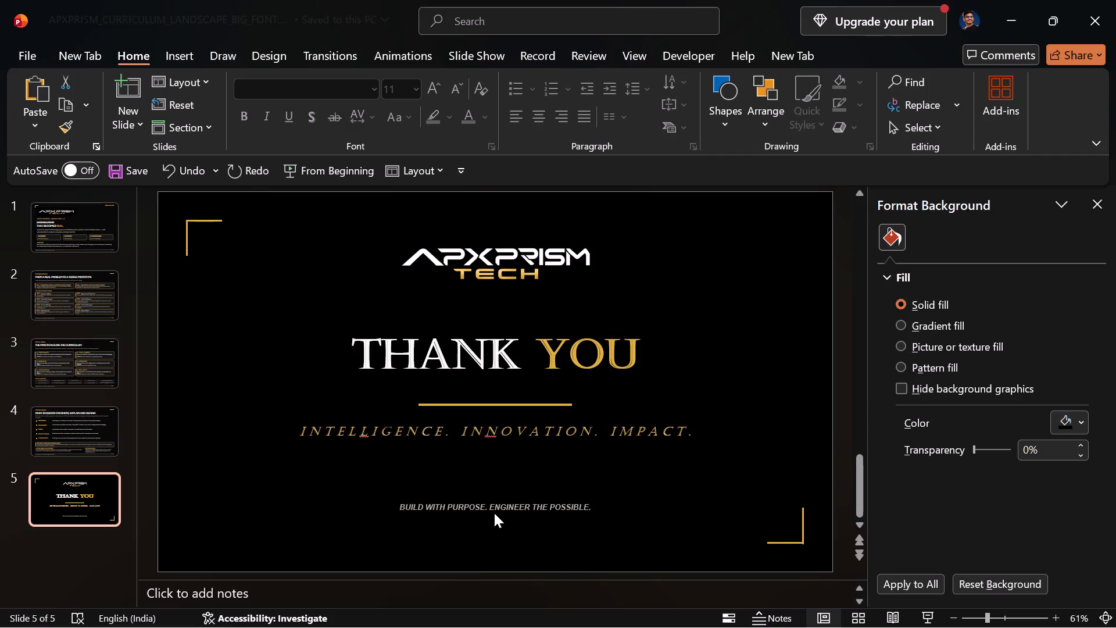
Begin saving a copy of the presentation to the APEXPRISM TECH folder on the Desktop, with its file name selected for editing.
left_click(24, 56)
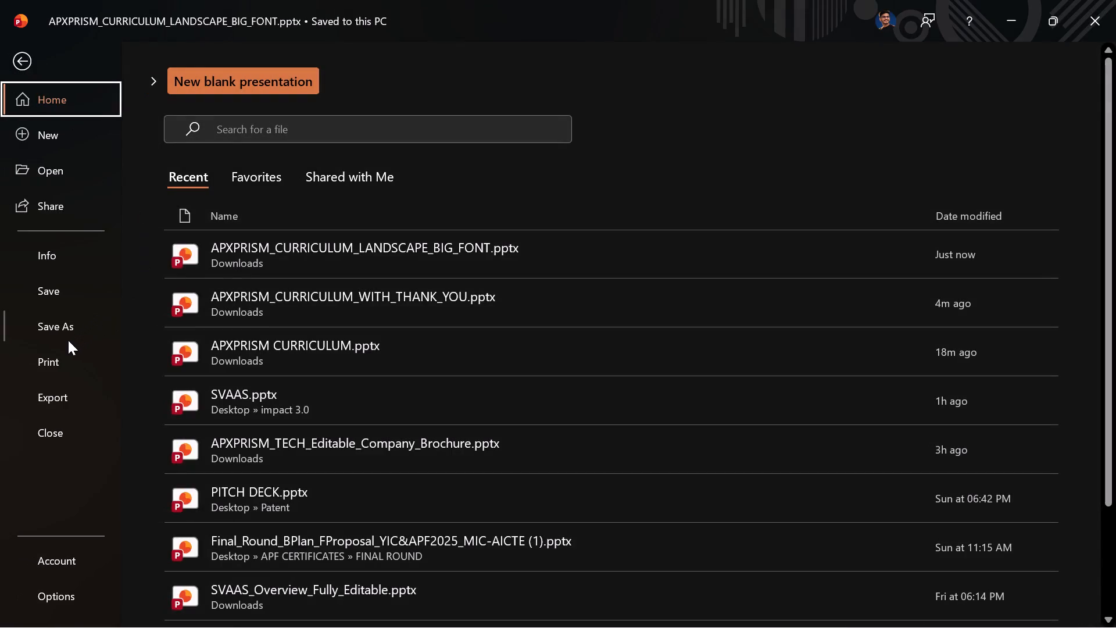
left_click(68, 340)
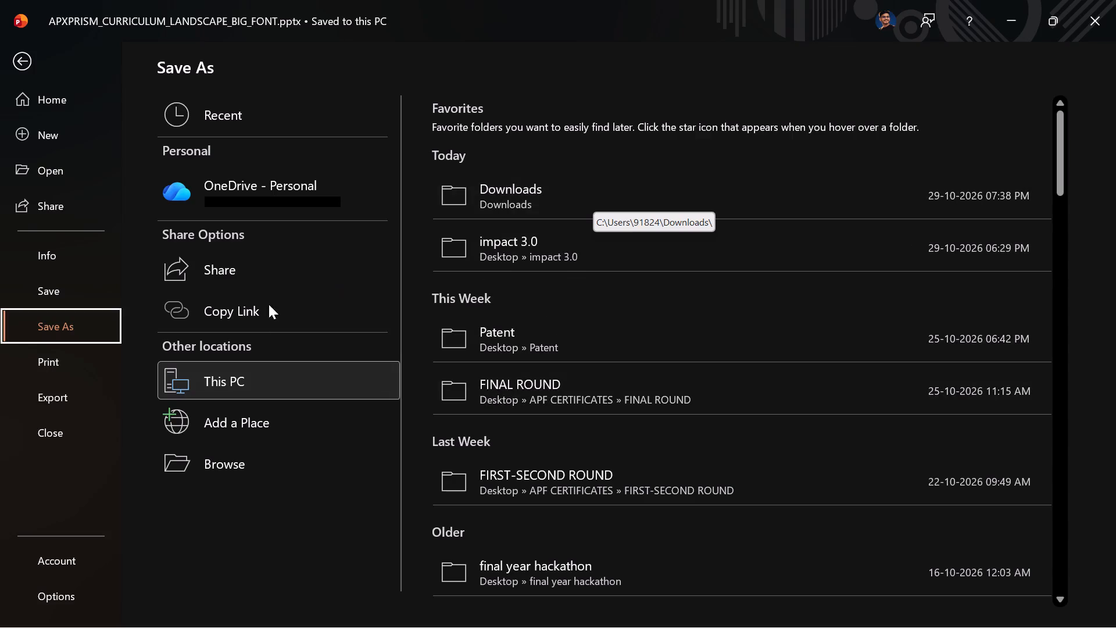
left_click(217, 458)
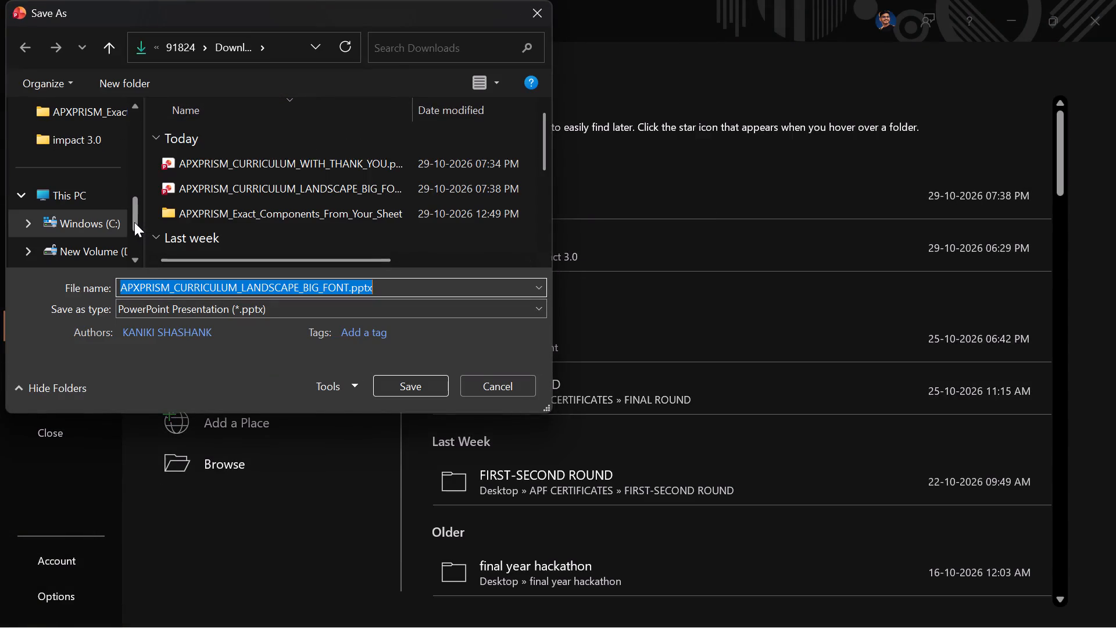
left_click_drag(134, 222, 134, 190)
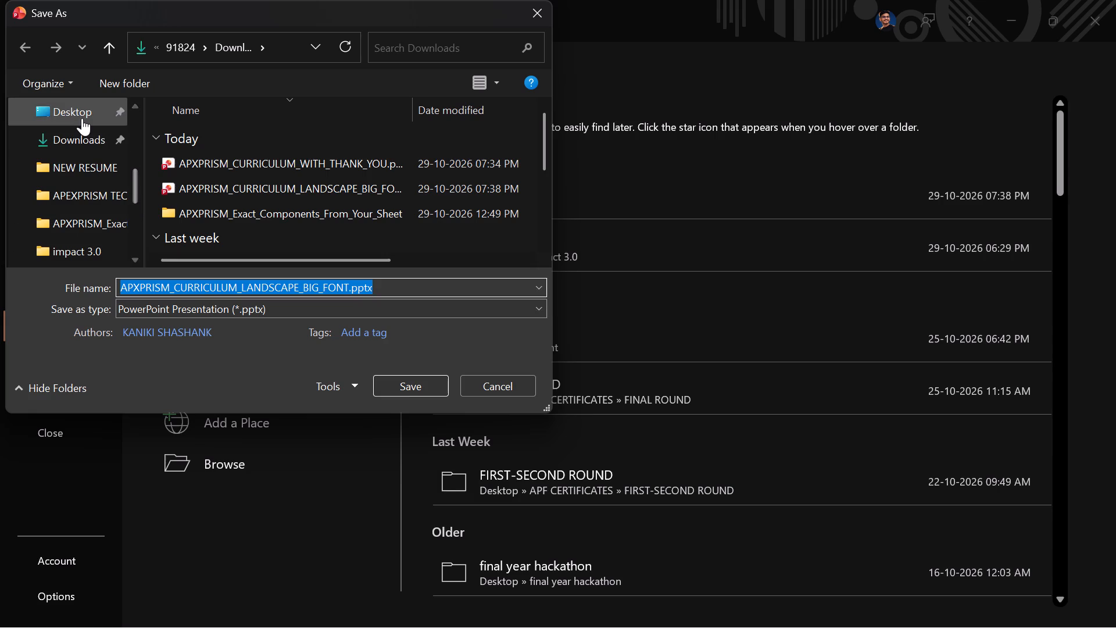
left_click(82, 118)
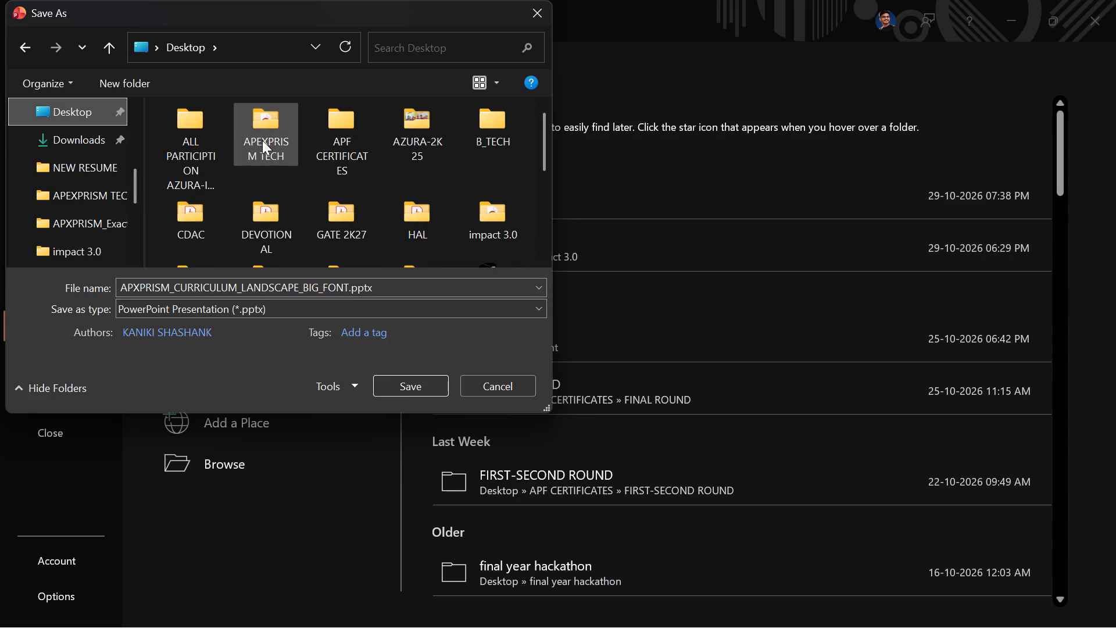
double_click(262, 140)
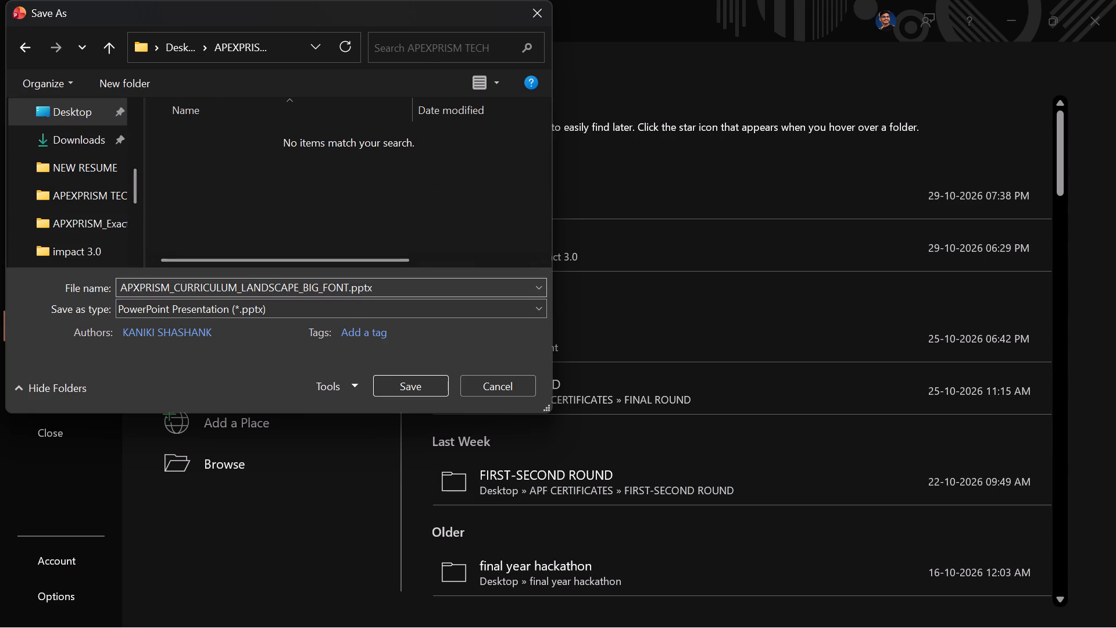
left_click(374, 291)
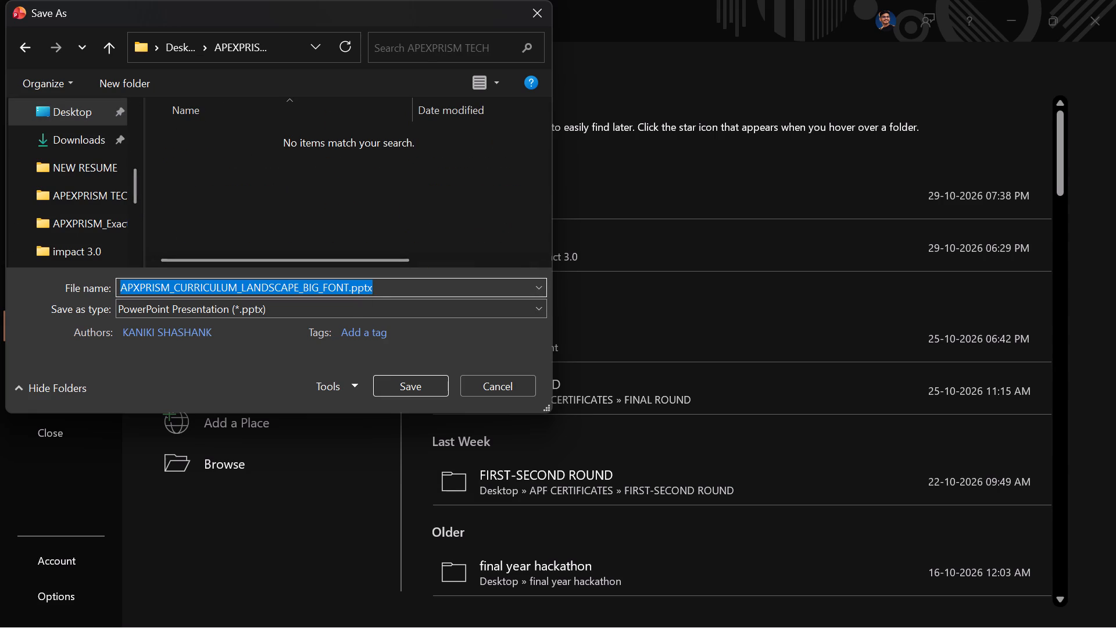